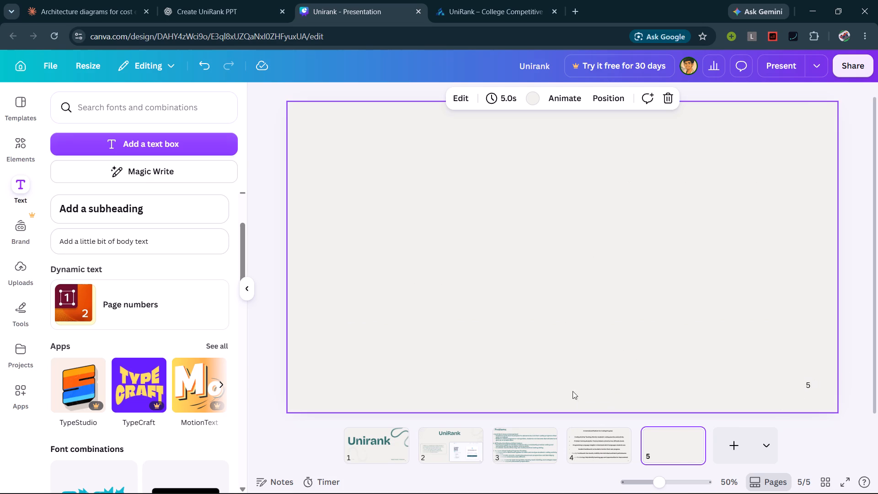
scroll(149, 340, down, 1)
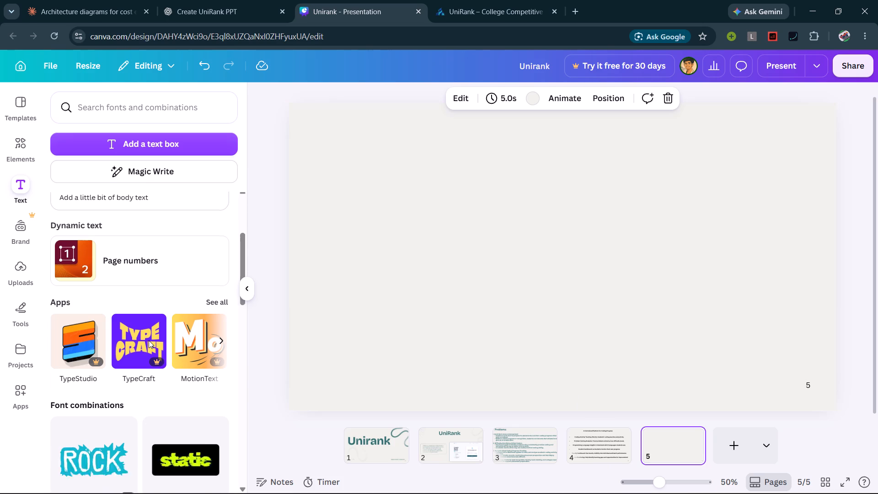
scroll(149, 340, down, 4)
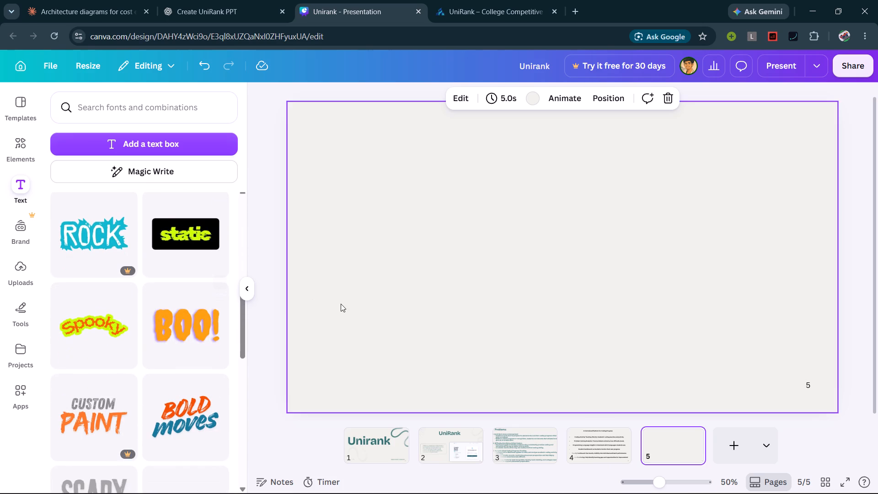
Switch to the UniRank website and sign in with the prefilled college account.
click(466, 0)
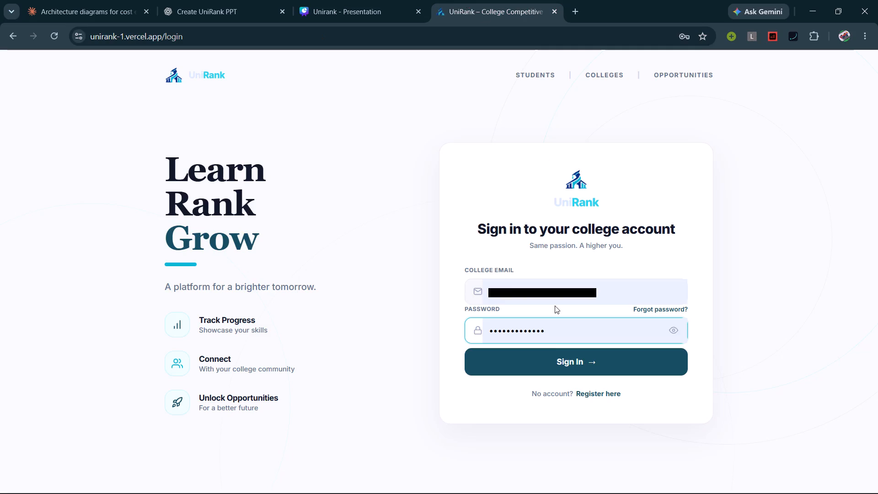
click(569, 362)
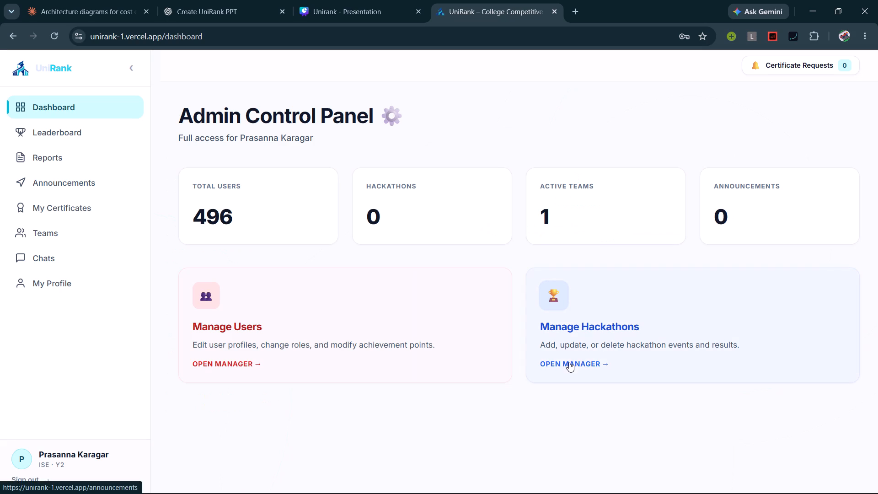
Open the profile of the first-ranked student from the complete cohort standings in Reports.
click(109, 158)
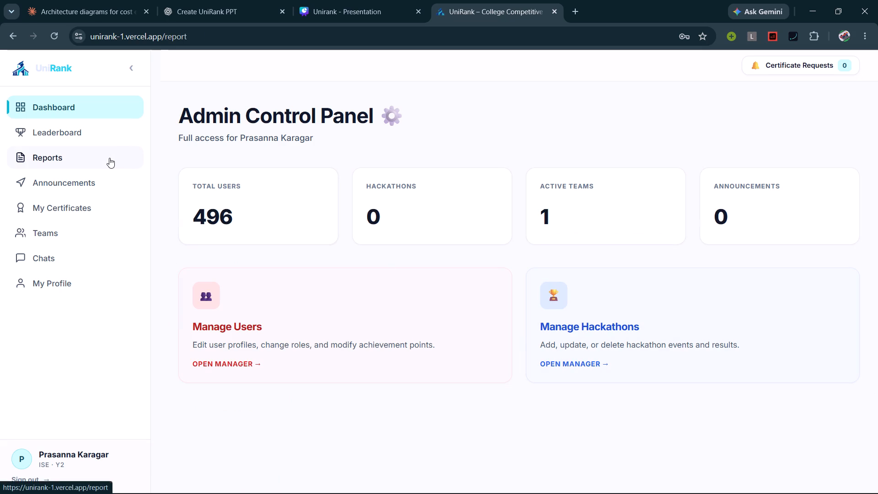
scroll(272, 219, down, 1)
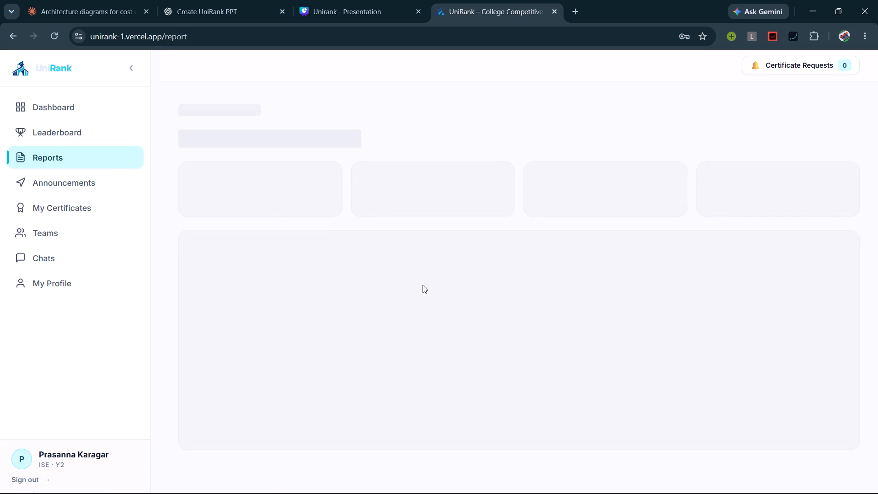
scroll(427, 300, down, 1)
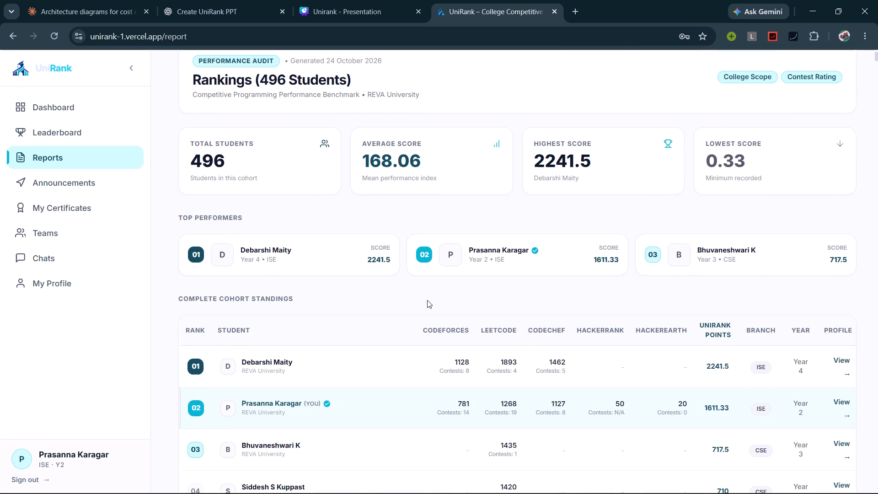
scroll(427, 300, down, 1)
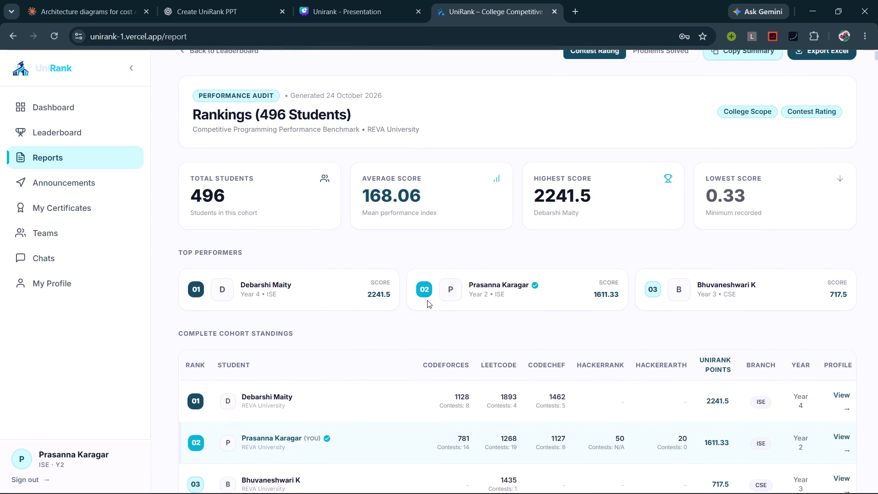
scroll(427, 300, down, 1)
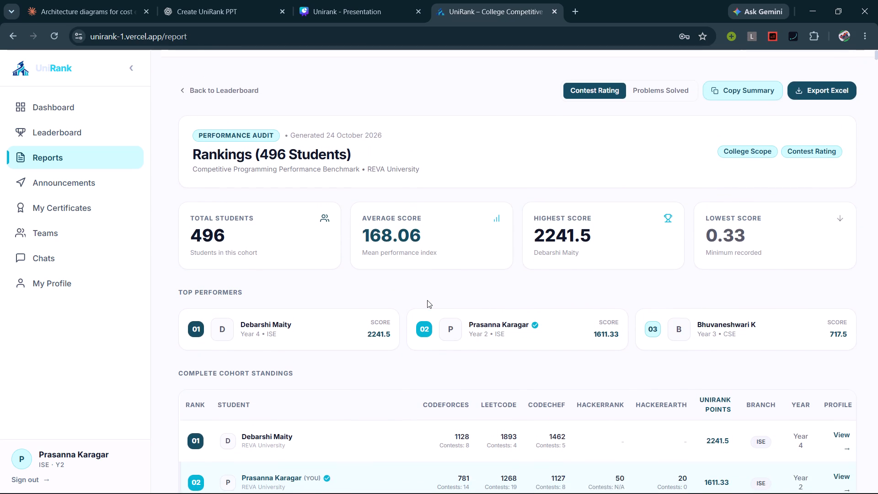
scroll(427, 300, down, 1)
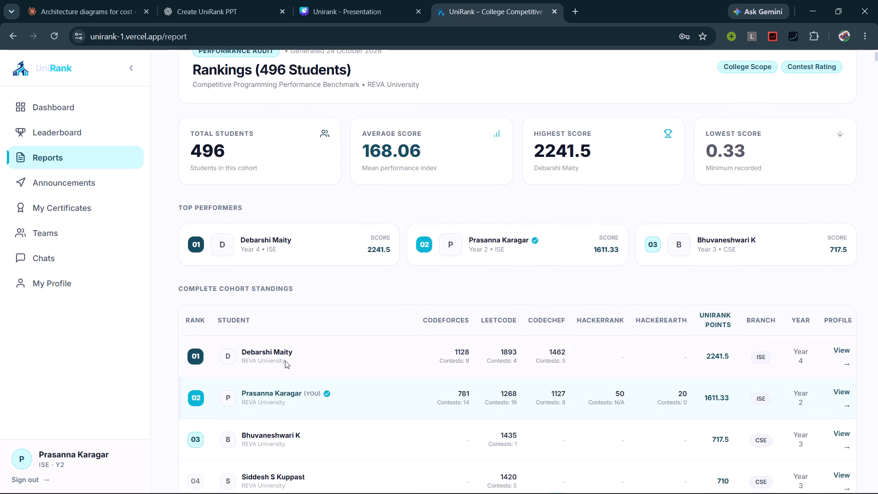
click(279, 356)
Examine the student's profile, including performance scores, connected platforms, submission activity, rating progress and solved problems.
scroll(444, 305, down, 2)
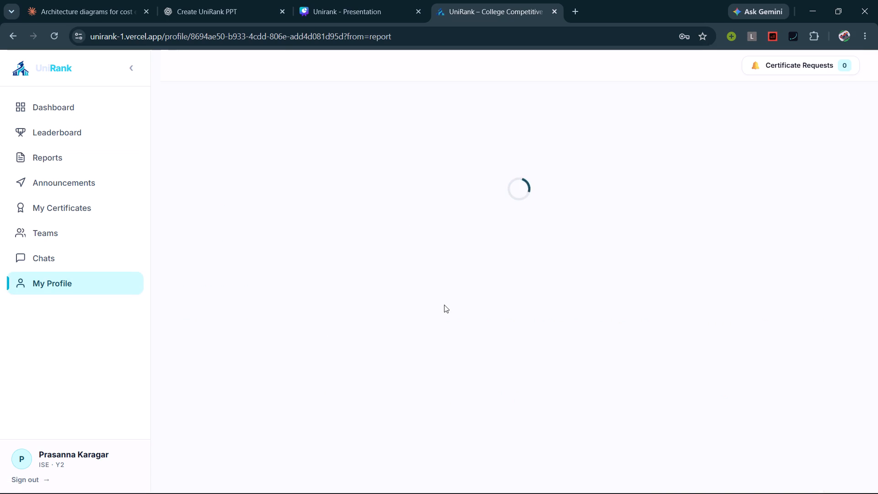
scroll(444, 305, down, 6)
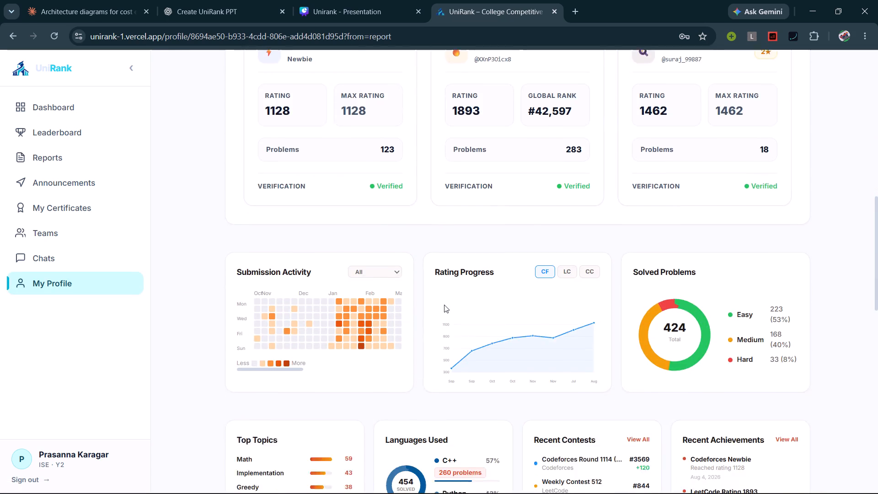
scroll(444, 305, down, 2)
scroll(444, 305, up, 1)
scroll(358, 278, left, 3)
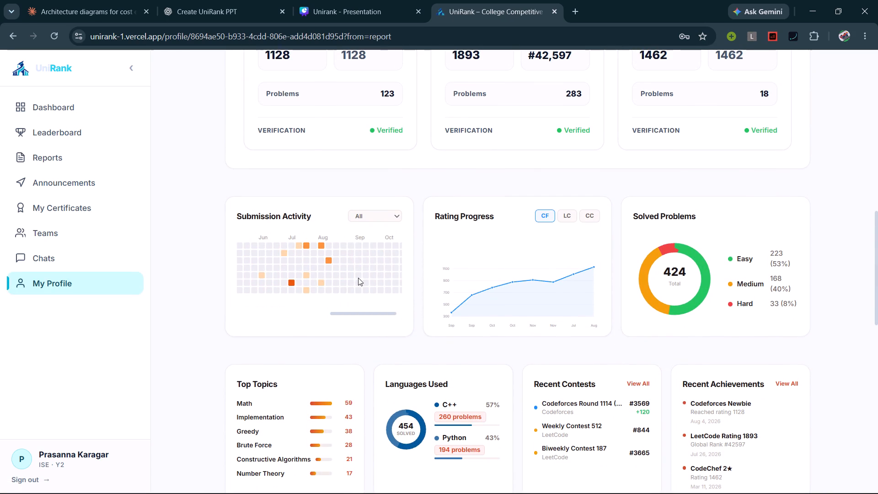
scroll(358, 278, right, 5)
scroll(358, 278, up, 4)
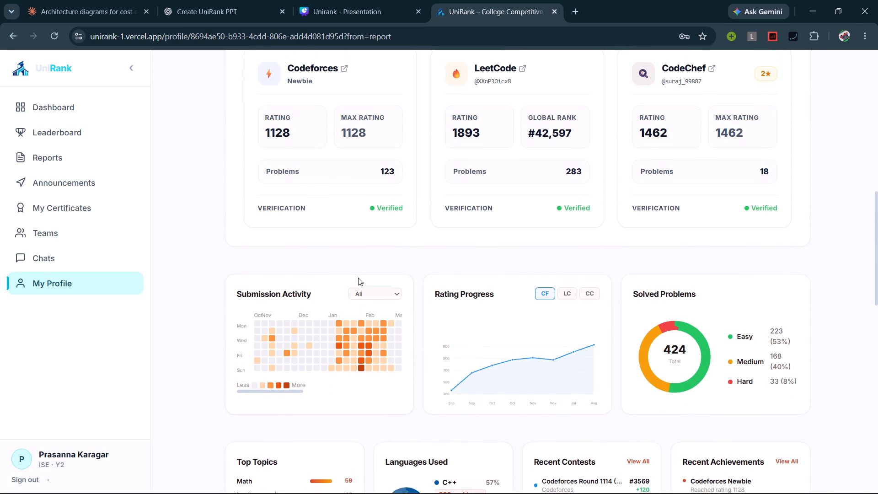
scroll(358, 278, up, 6)
scroll(358, 278, down, 2)
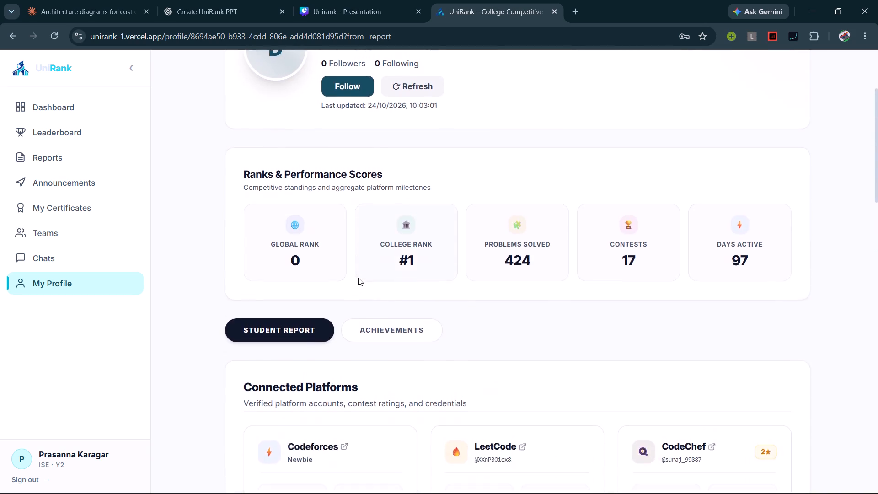
scroll(358, 278, down, 4)
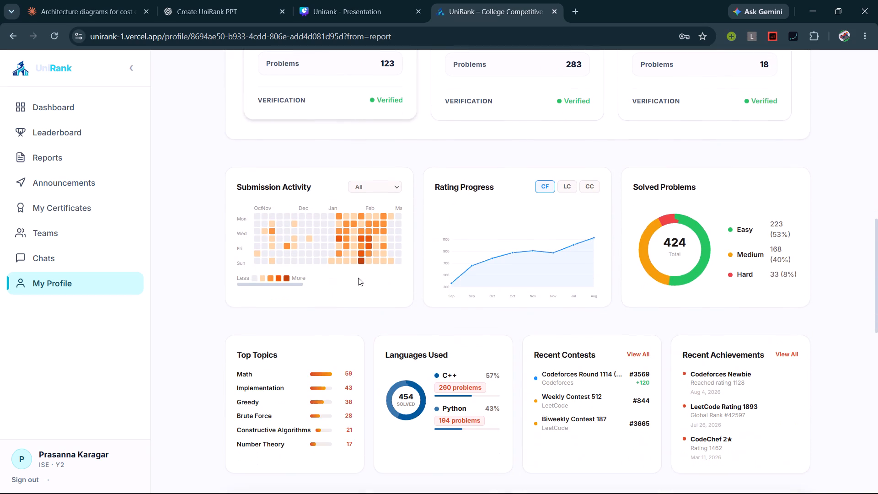
scroll(358, 278, up, 2)
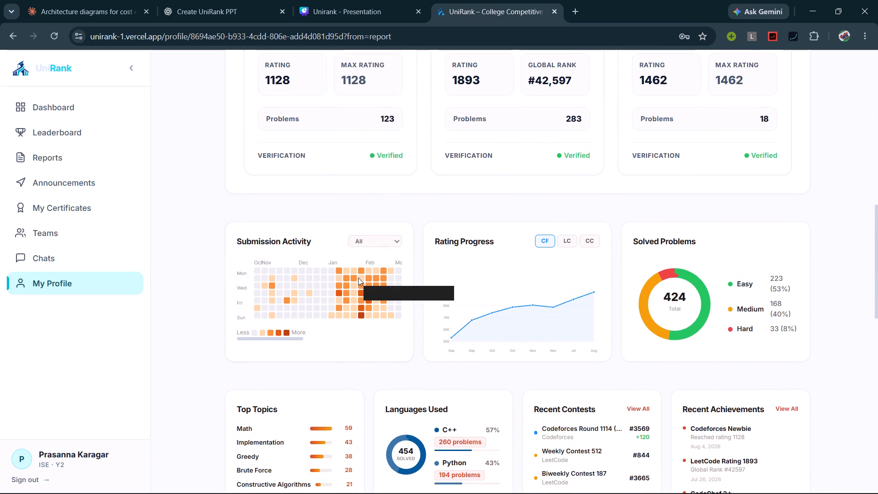
scroll(358, 278, down, 1)
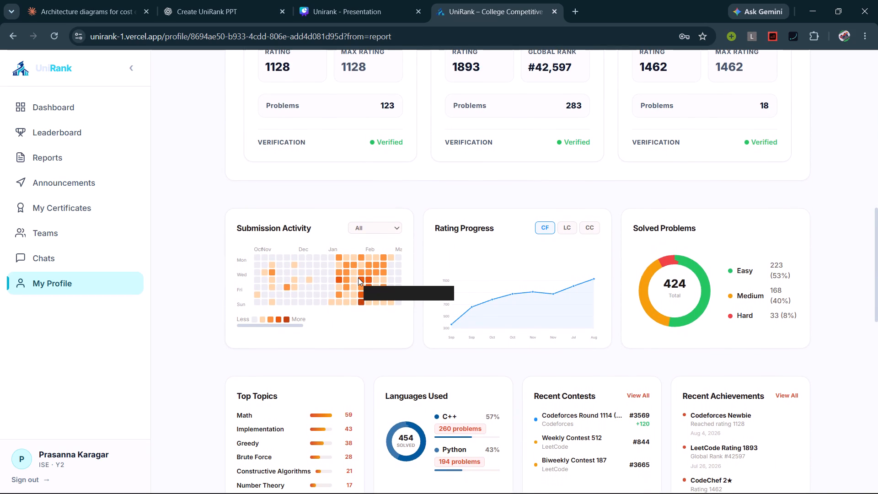
Capture a screenshot of the profile from the platform cards to the top topics row, with the page zoomed to 80%.
key(ctrl+minus)
key(ctrl+minus)
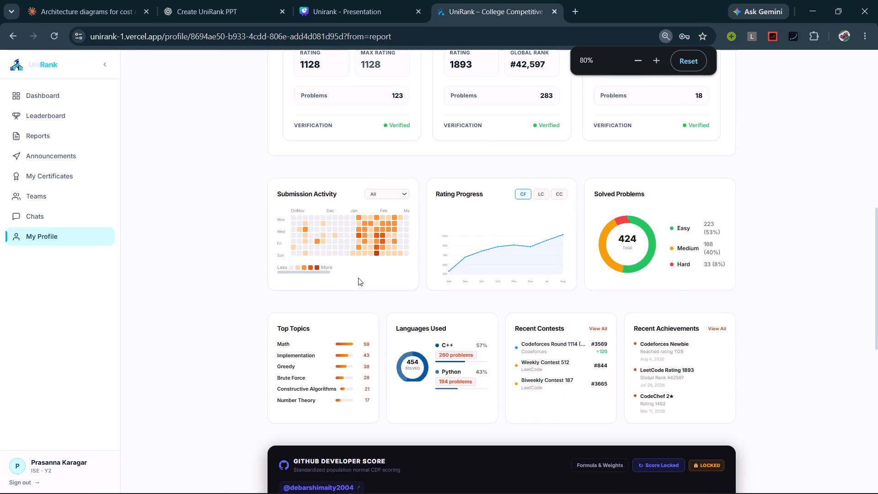
scroll(358, 278, up, 1)
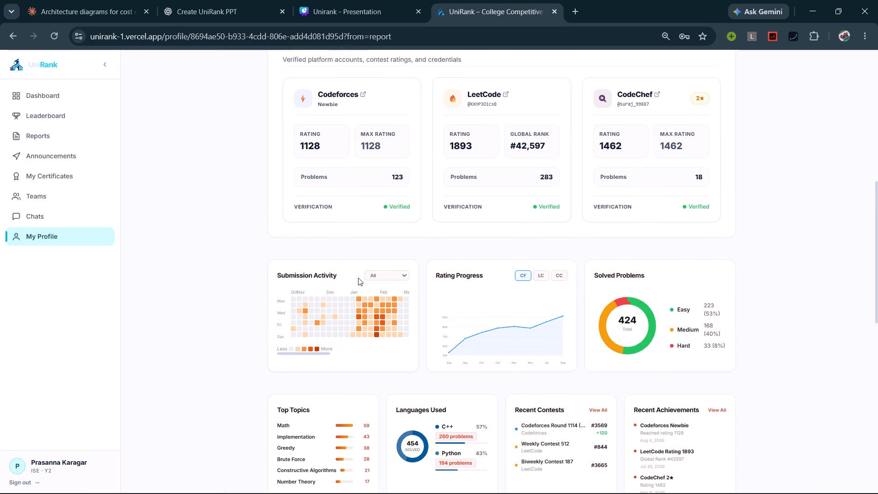
scroll(358, 278, up, 1)
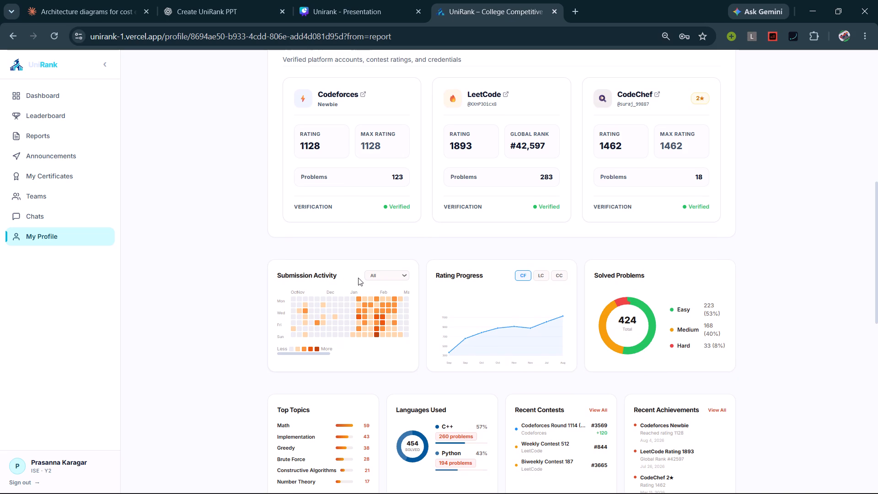
key(ctrl+Print)
key(ctrl+Print)
key(Print)
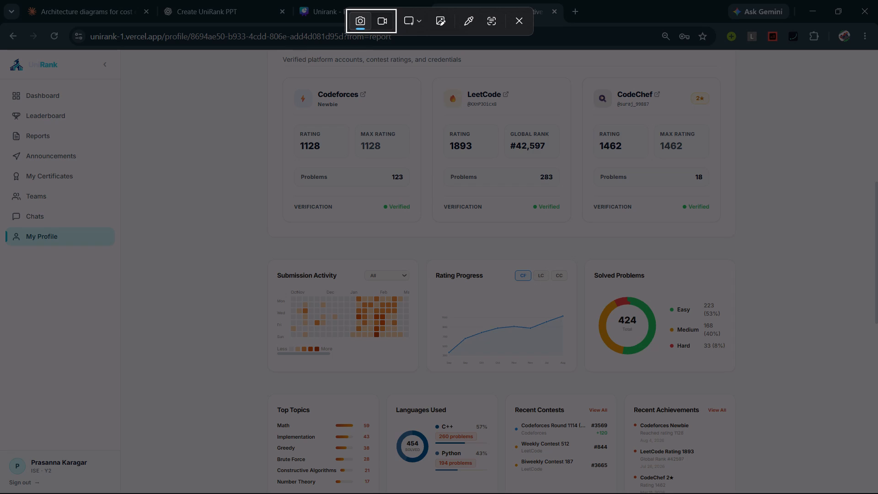
drag(265, 49, 393, 134)
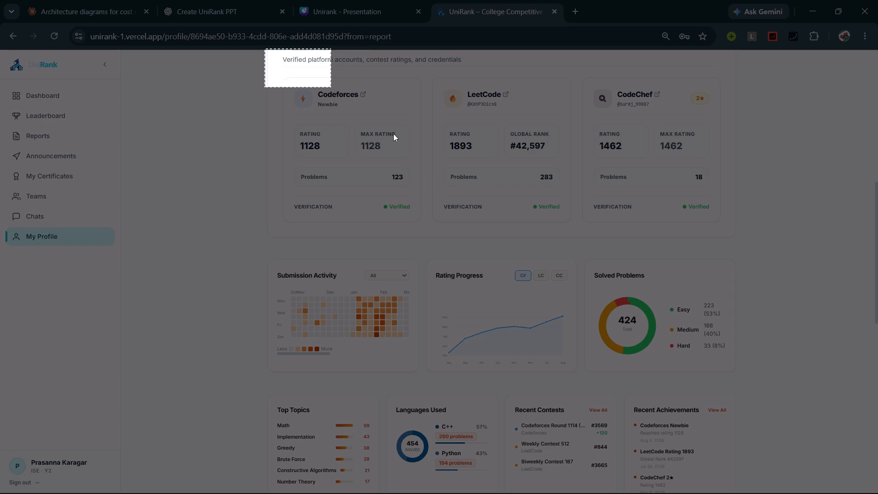
drag(393, 134, 792, 493)
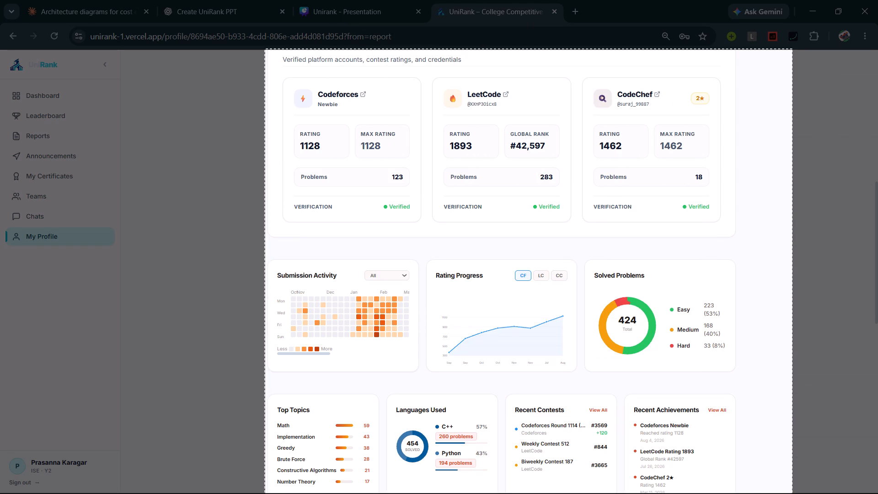
drag(792, 493, 736, 493)
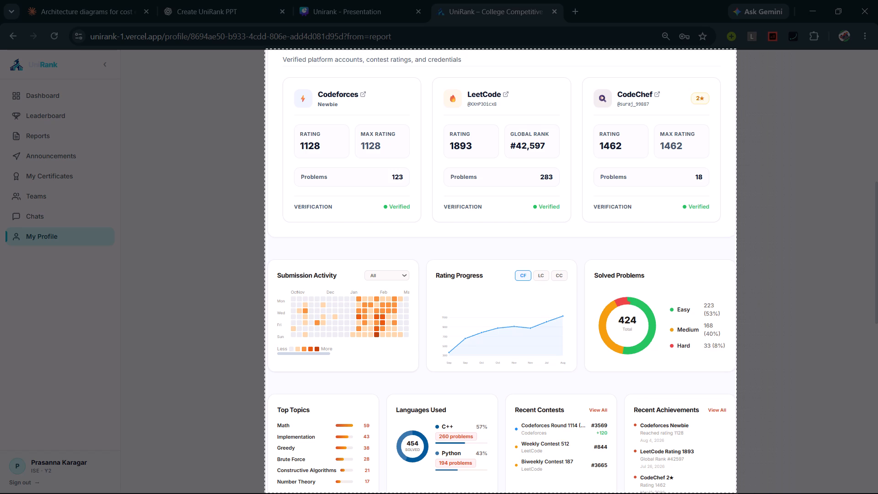
drag(736, 493, 737, 492)
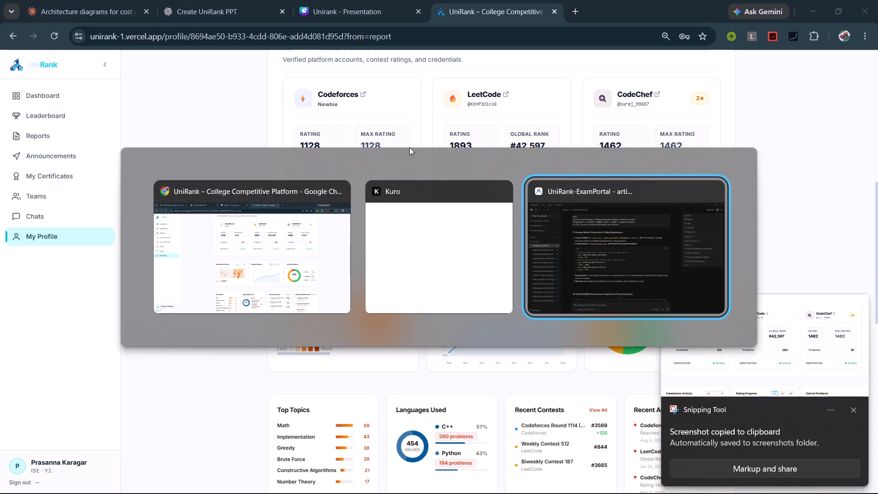
Paste the captured profile screenshot onto blank page 5 of the Unirank presentation in Canva.
click(334, 0)
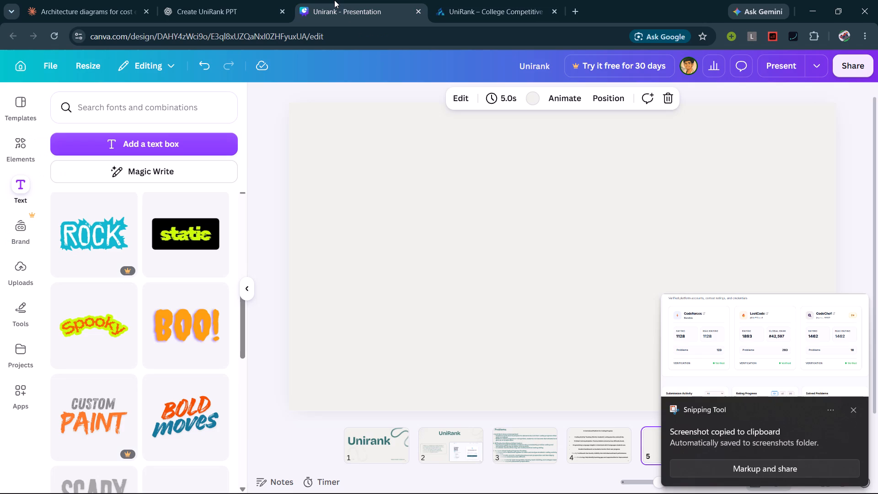
click(368, 221)
click(426, 233)
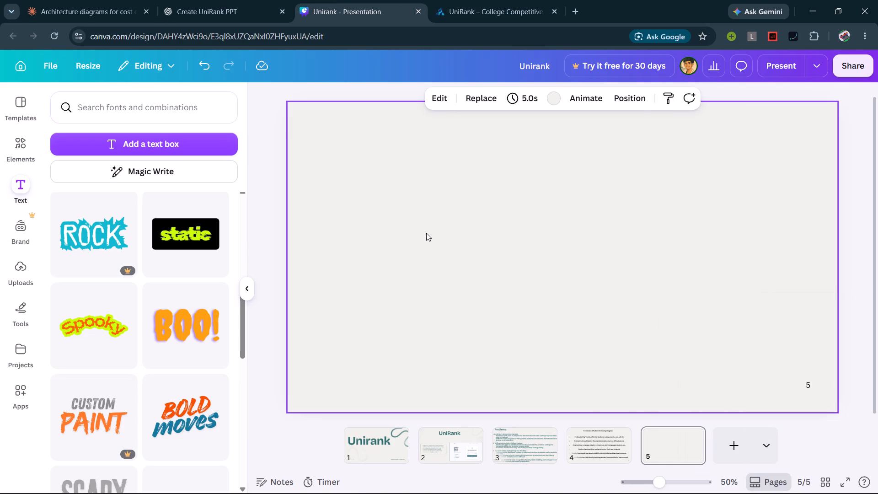
key(ctrl+v)
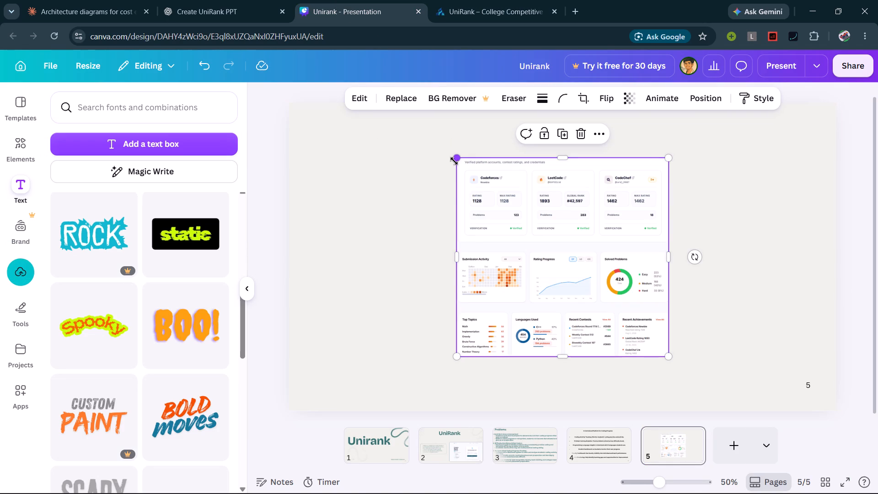
Enlarge the profile screenshot to nearly the full height of page 5 and shift it toward the page's right side.
drag(455, 160, 340, 171)
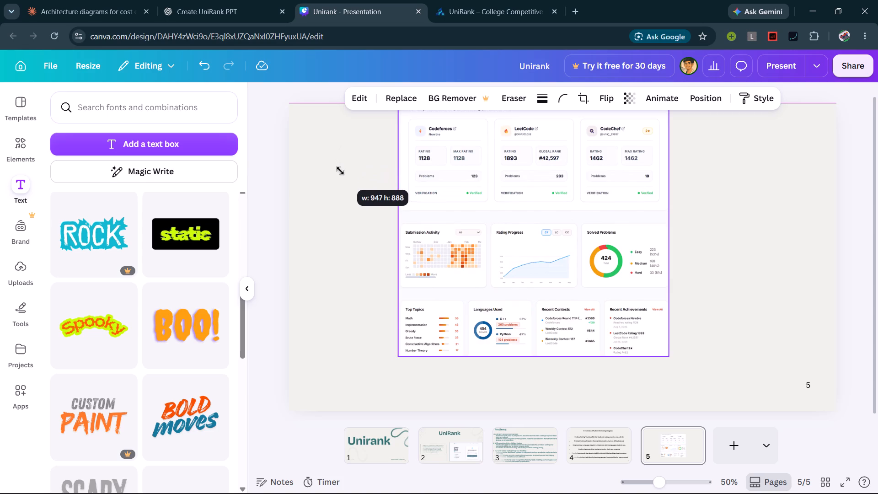
drag(340, 171, 347, 191)
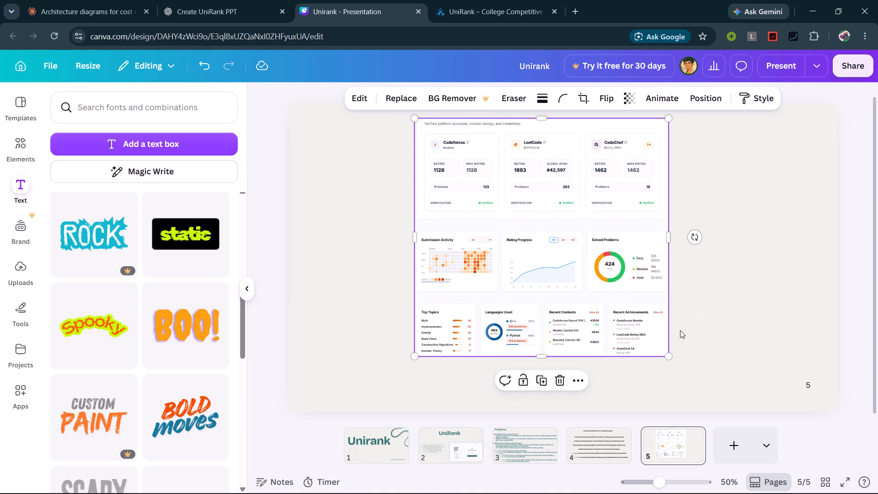
drag(667, 353, 739, 370)
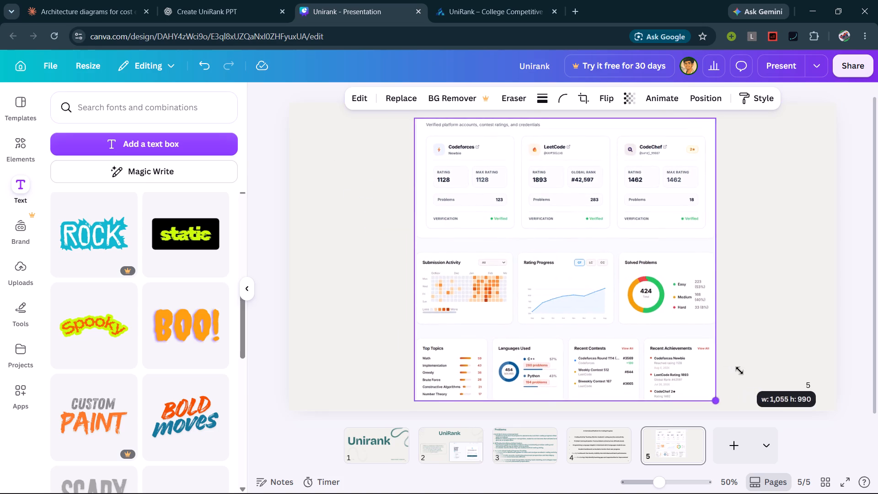
drag(739, 370, 754, 378)
drag(623, 311, 527, 310)
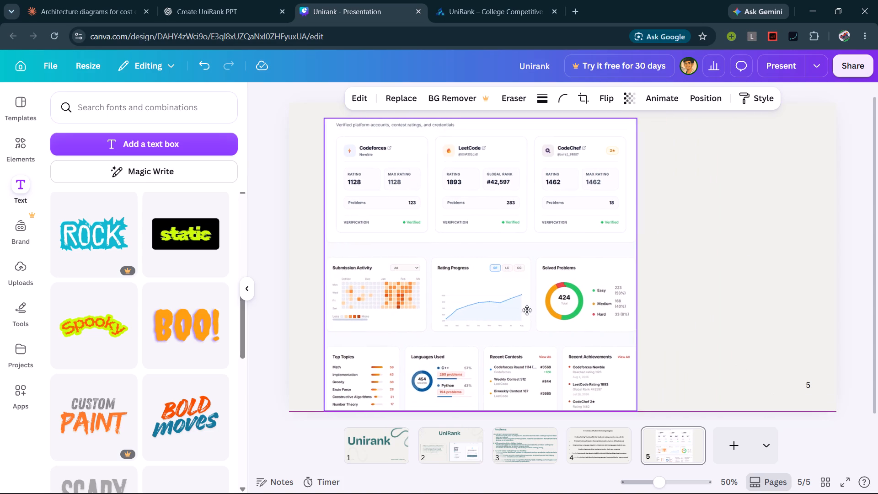
drag(527, 310, 525, 300)
click(678, 297)
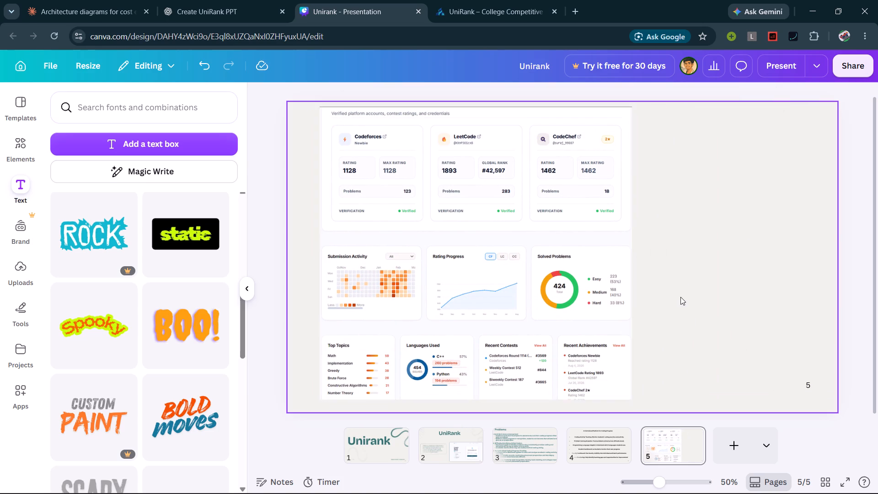
drag(543, 286, 613, 292)
drag(723, 326, 728, 328)
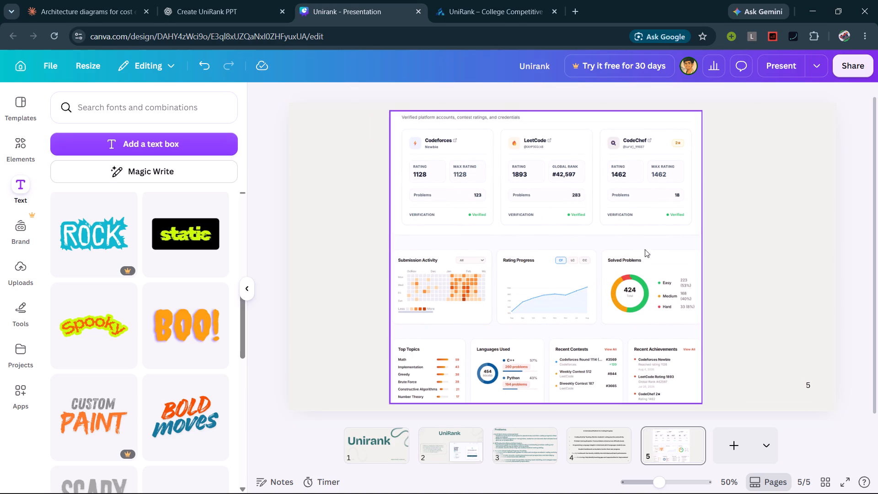
drag(593, 215, 619, 216)
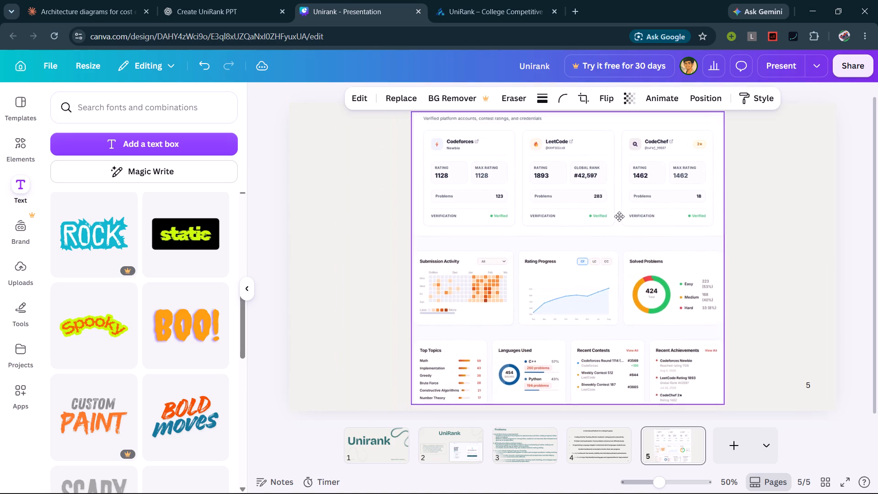
drag(619, 216, 658, 216)
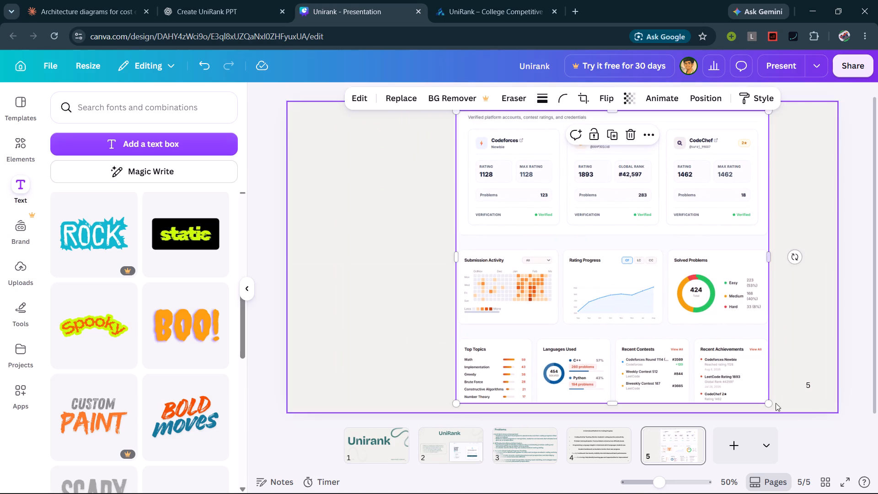
drag(766, 402, 734, 351)
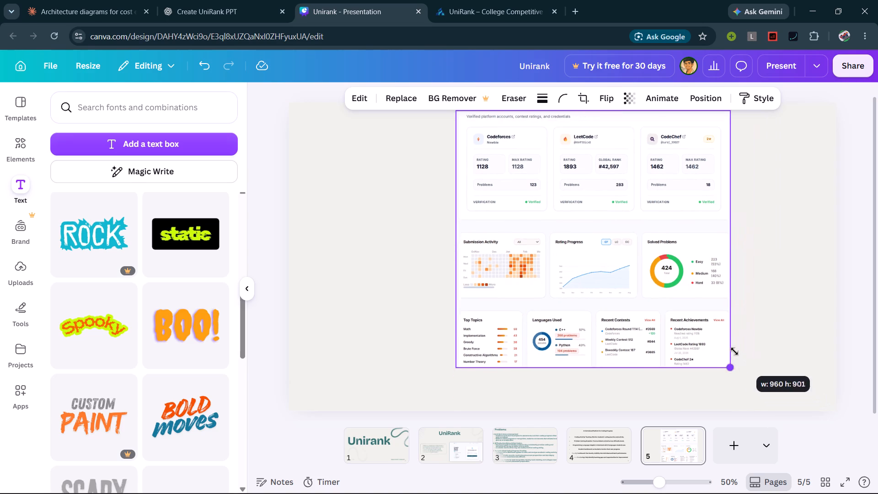
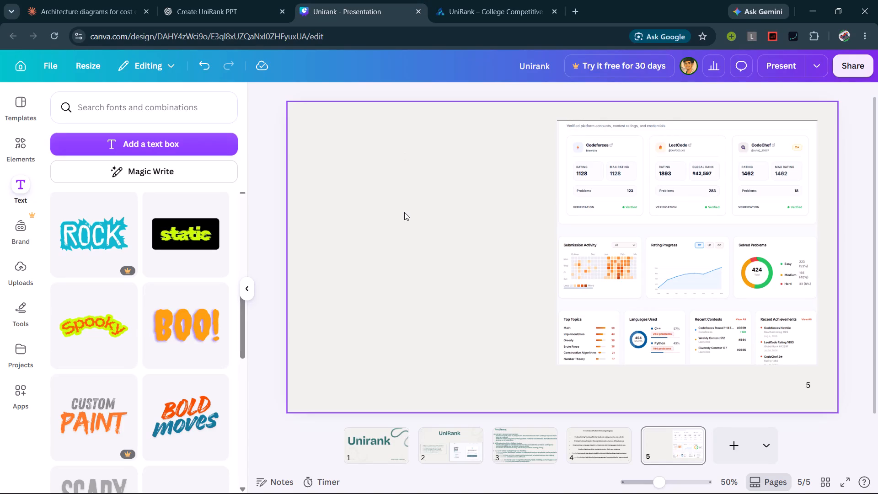
click(462, 277)
drag(463, 278, 464, 273)
click(466, 268)
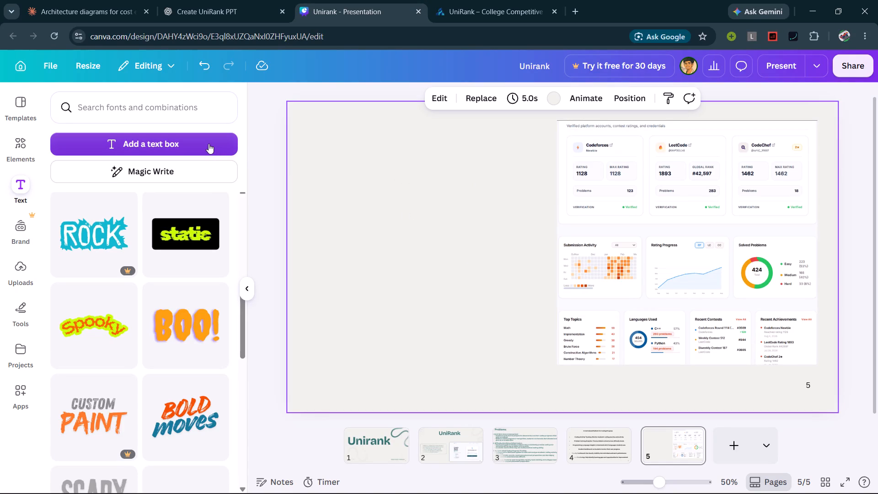
click(509, 437)
click(462, 334)
double_click(462, 334)
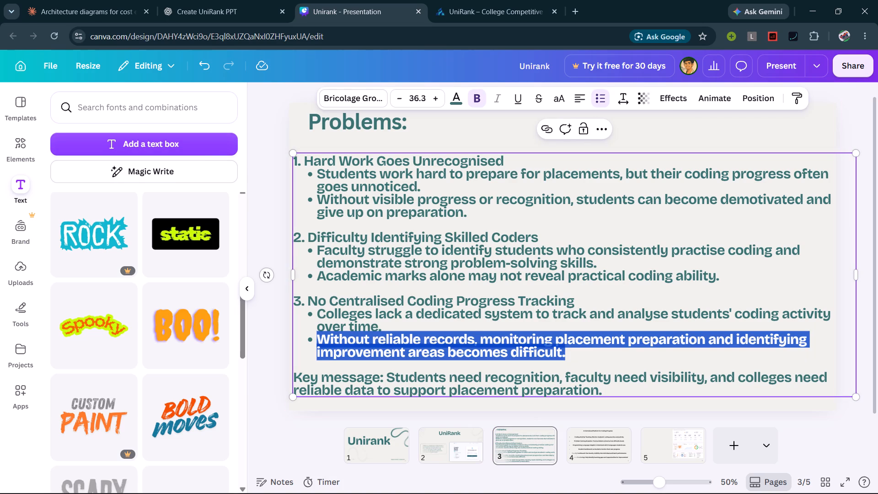
click(354, 102)
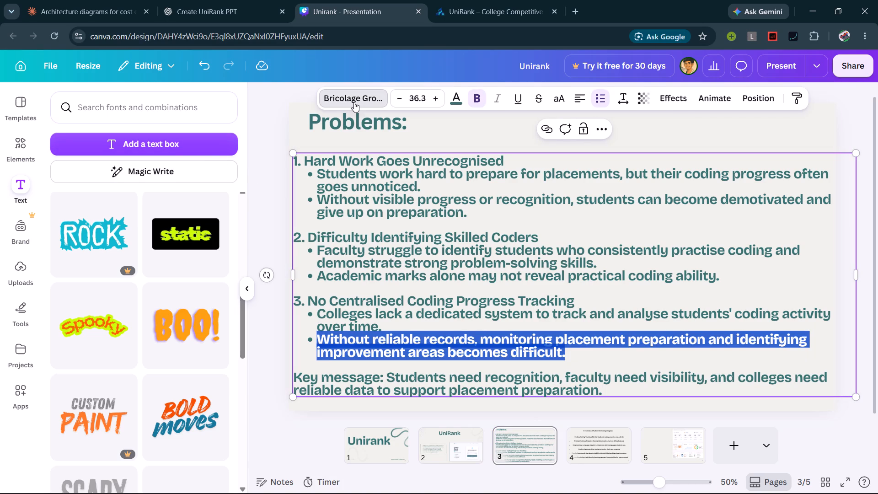
drag(168, 232, 123, 236)
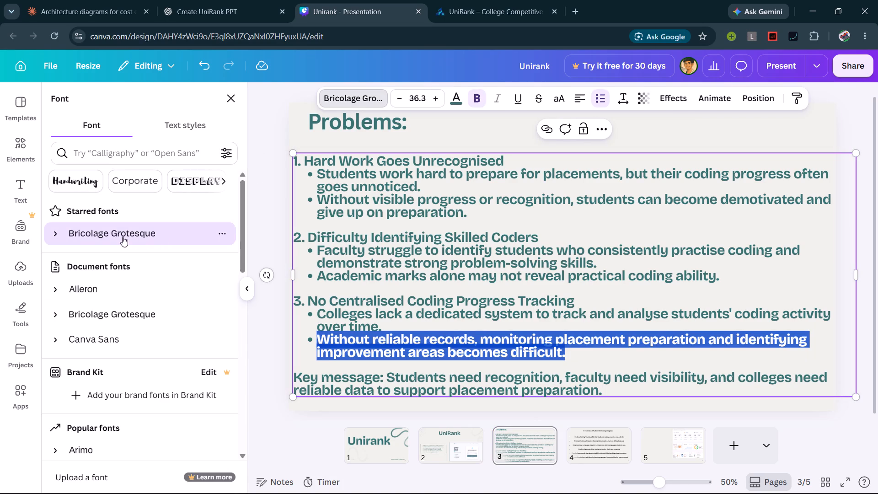
drag(123, 236, 159, 242)
Search the font list for "bricol" and choose Bricolage Grotesque for the problems text.
click(134, 157)
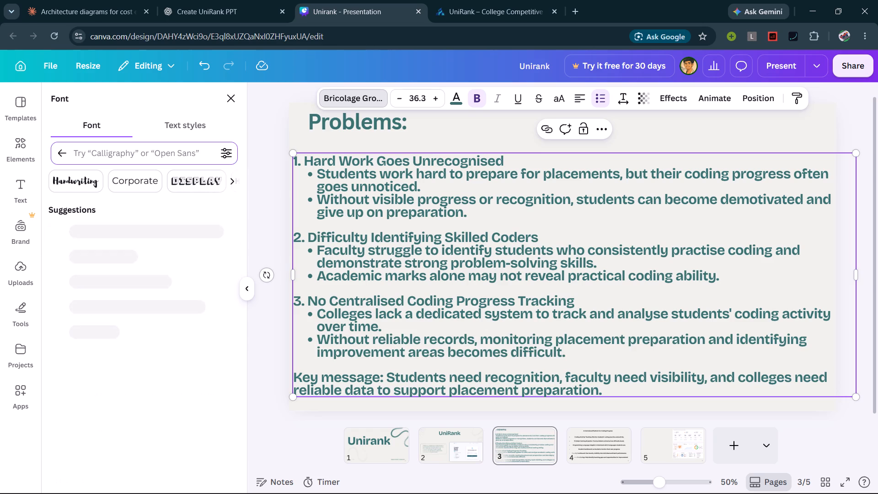
click(134, 161)
text(bricol)
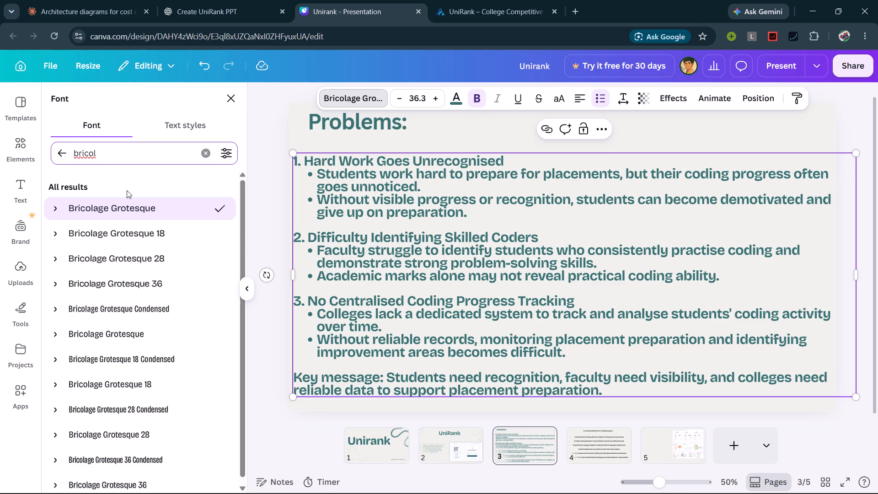
click(136, 200)
click(137, 202)
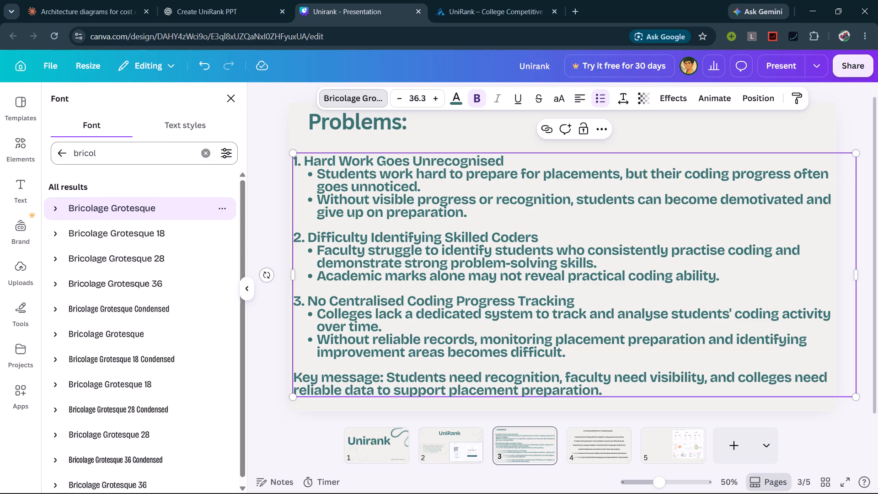
Complete the font search as "bricolage grotesque" and copy that name.
key(a)
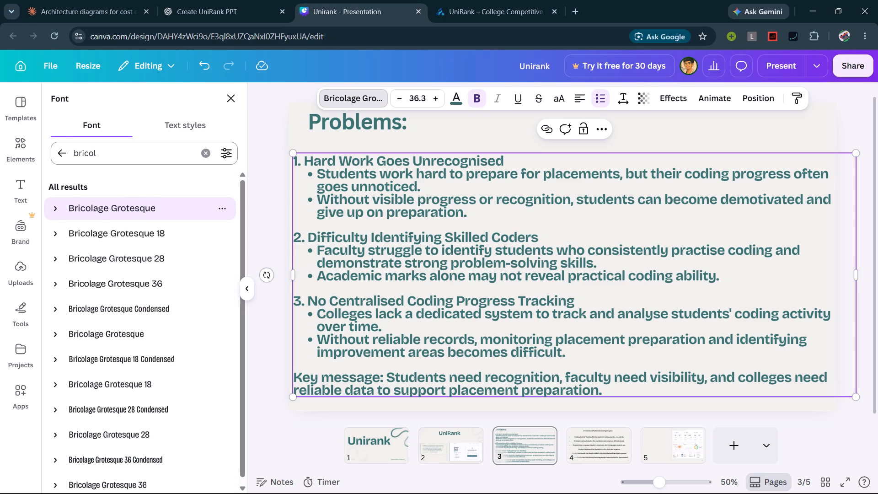
click(134, 152)
key(a)
text(ge)
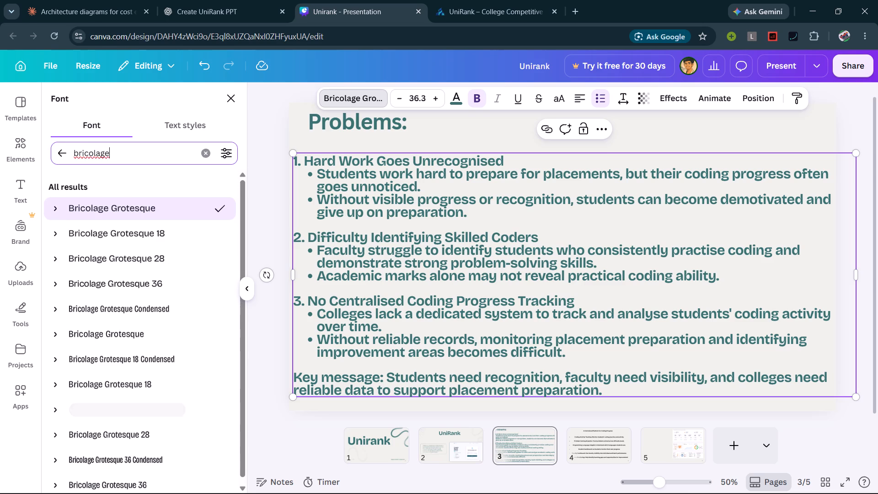
key(space)
text(br)
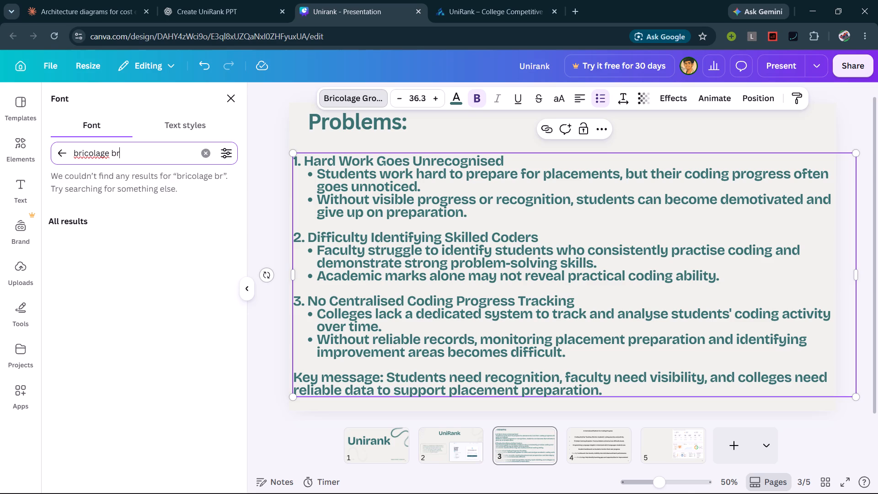
key(BackSpace)
key(BackSpace)
text(gro)
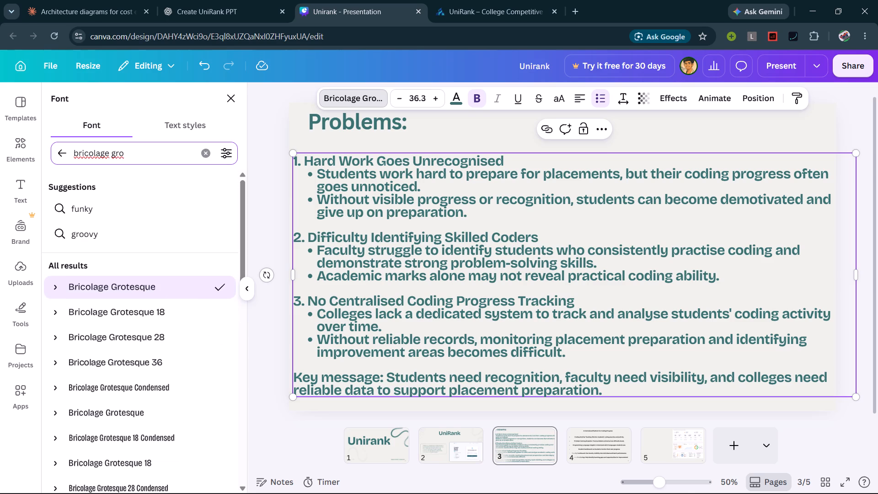
key(e)
key(BackSpace)
text(ts)
key(BackSpace)
key(e)
key(BackSpace)
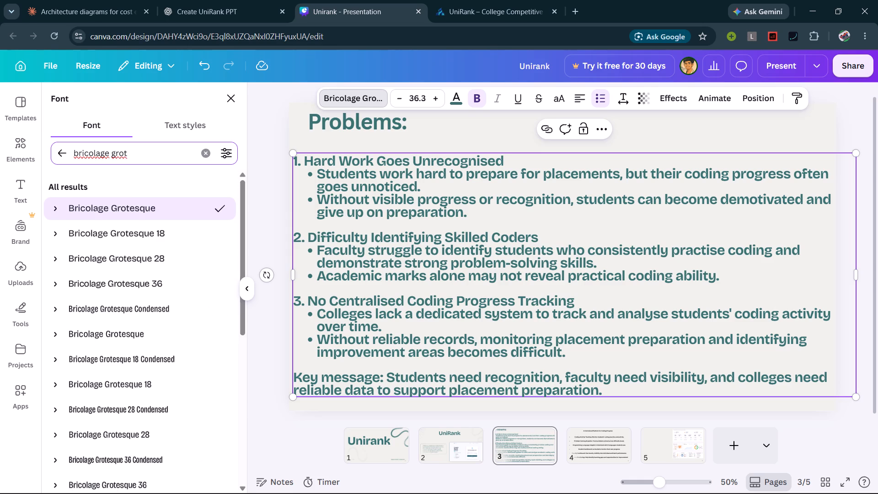
text(esque)
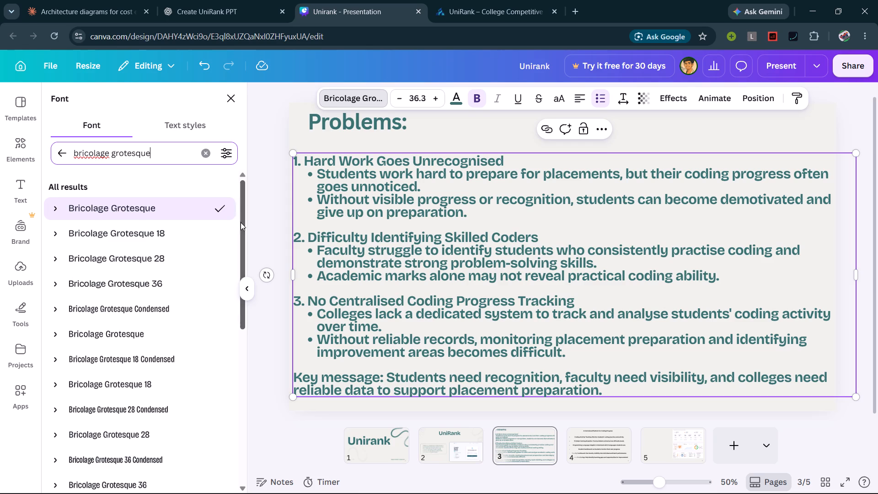
key(ctrl+a)
key(ctrl+c)
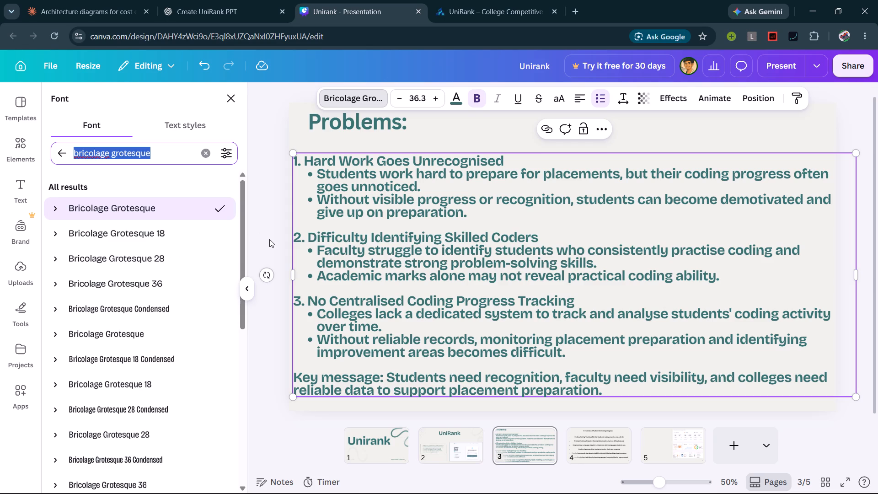
Add a text box on page 5 and place it in the blank area left of the student profile screenshot.
click(276, 329)
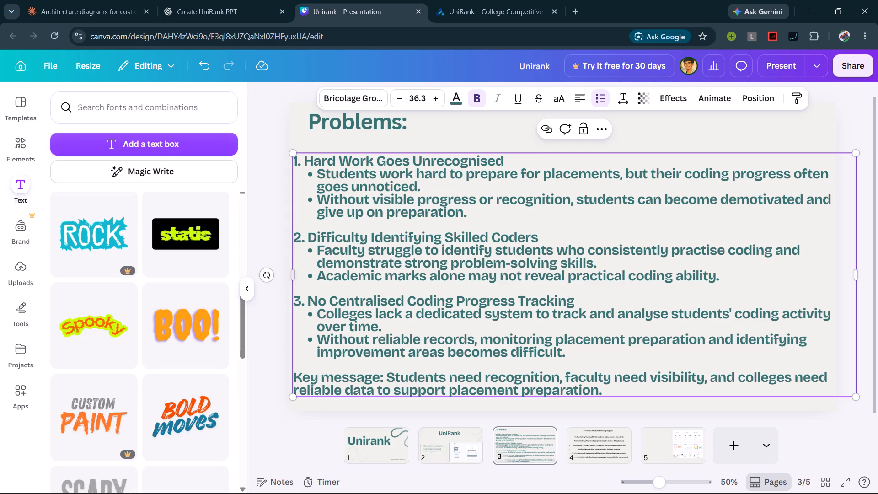
click(605, 462)
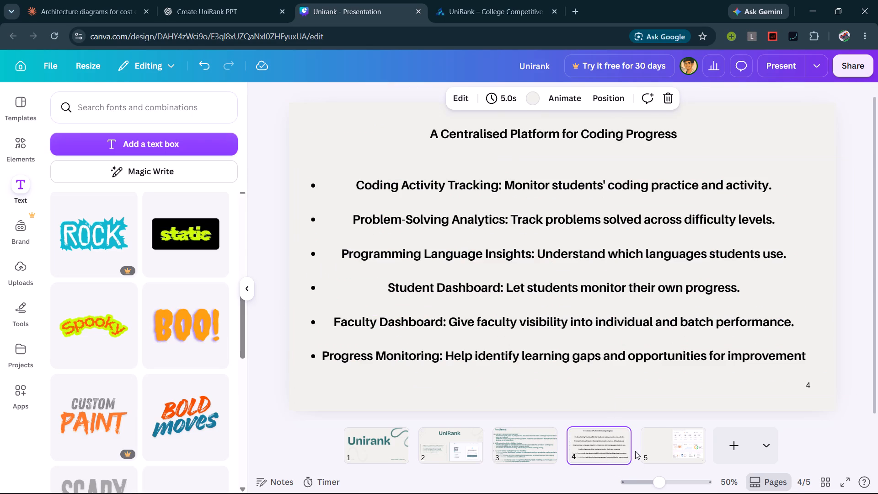
click(669, 436)
click(426, 227)
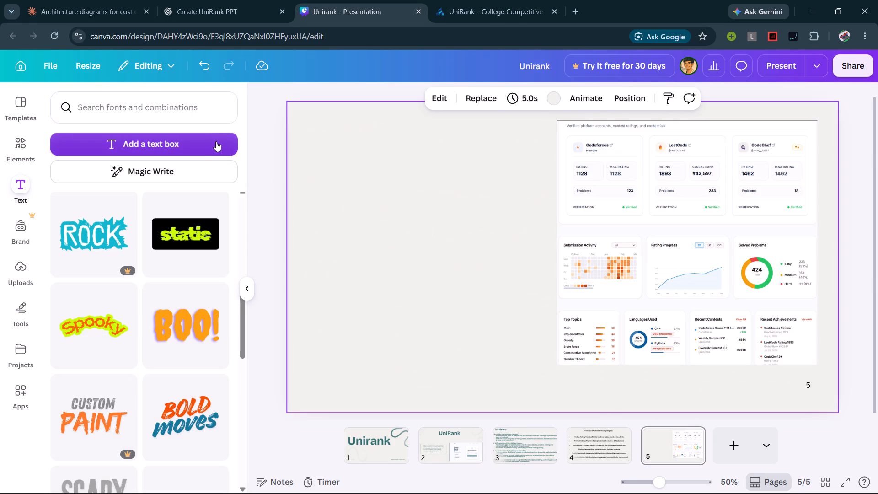
click(201, 152)
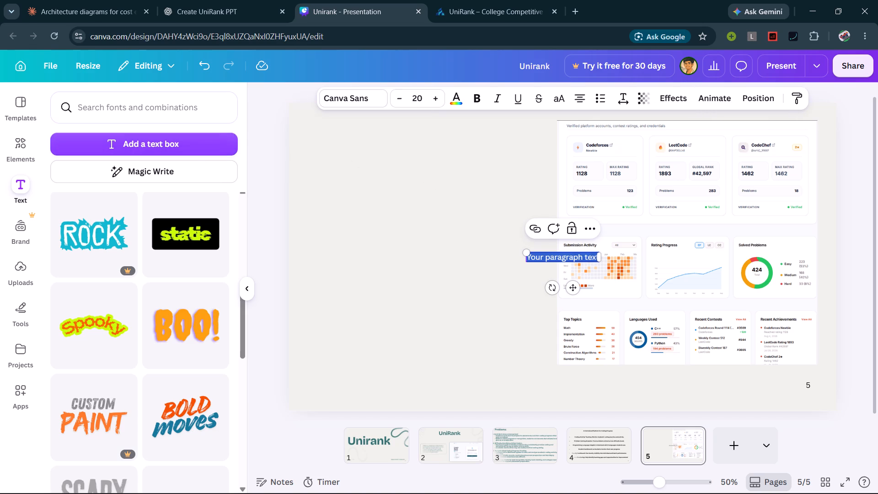
drag(571, 263, 404, 236)
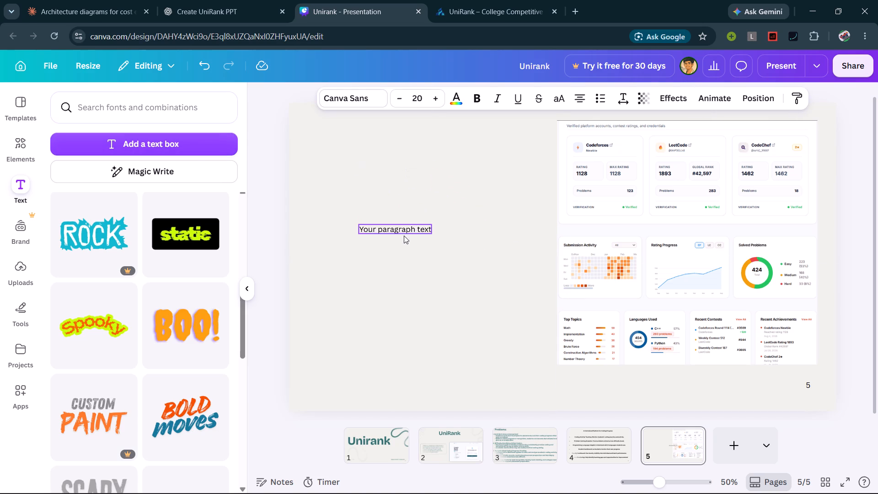
drag(404, 236, 404, 238)
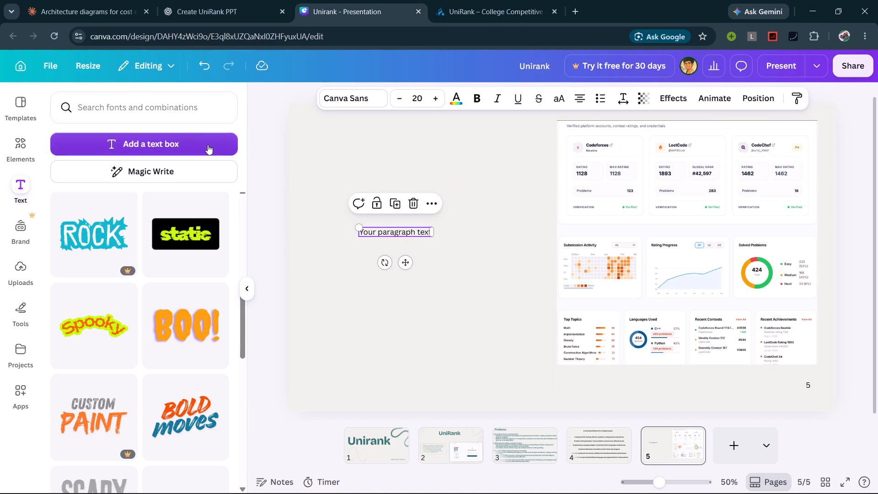
Search the fonts and combinations for the copied name "bricolage grotesque".
click(191, 107)
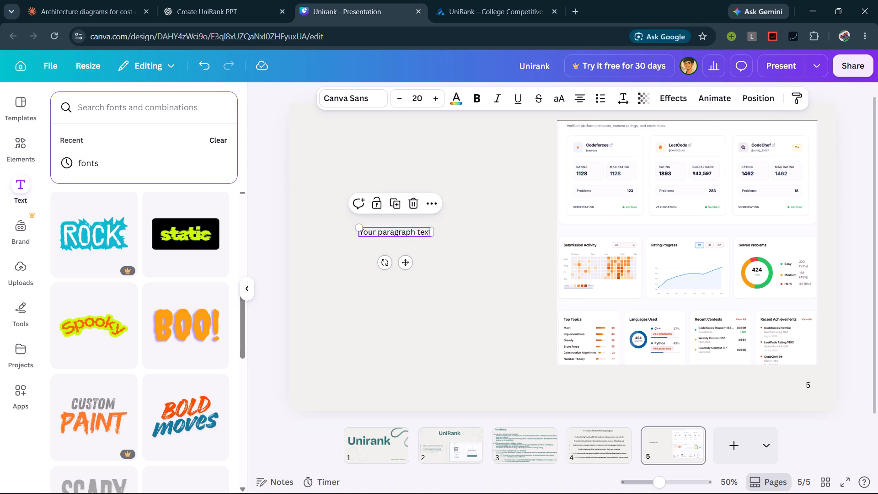
click(154, 158)
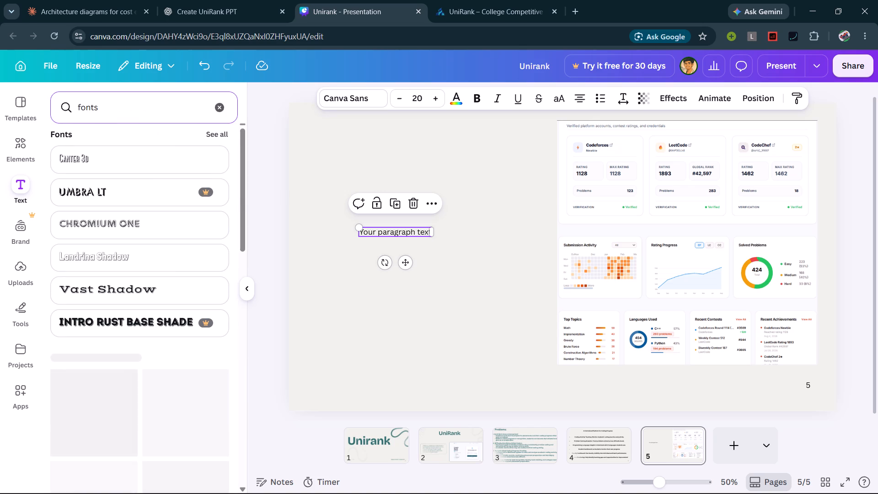
click(147, 104)
key(ctrl+a)
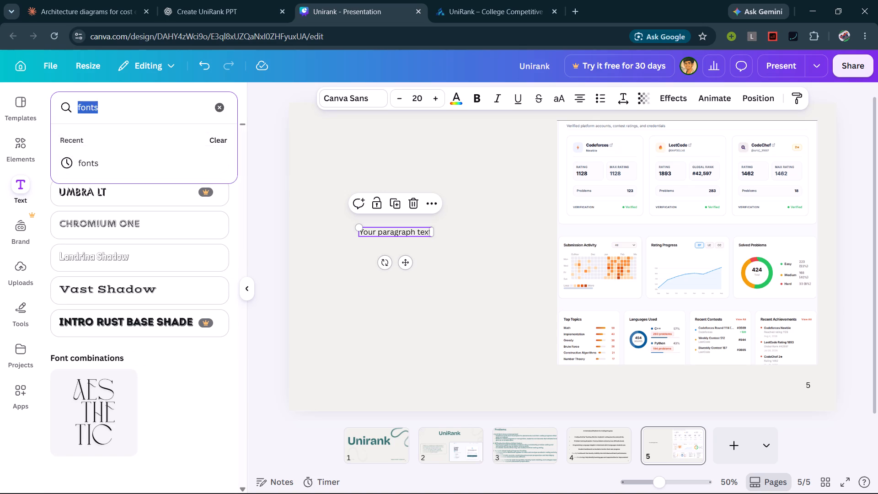
key(BackSpace)
key(ctrl+v)
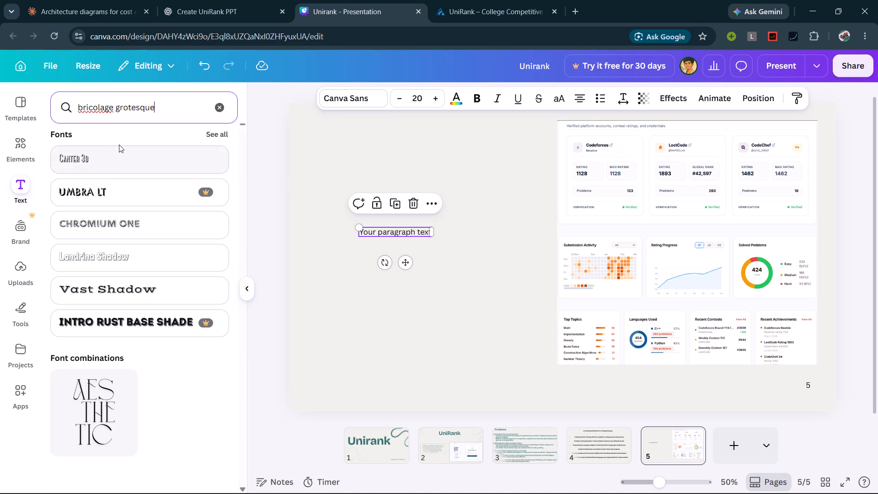
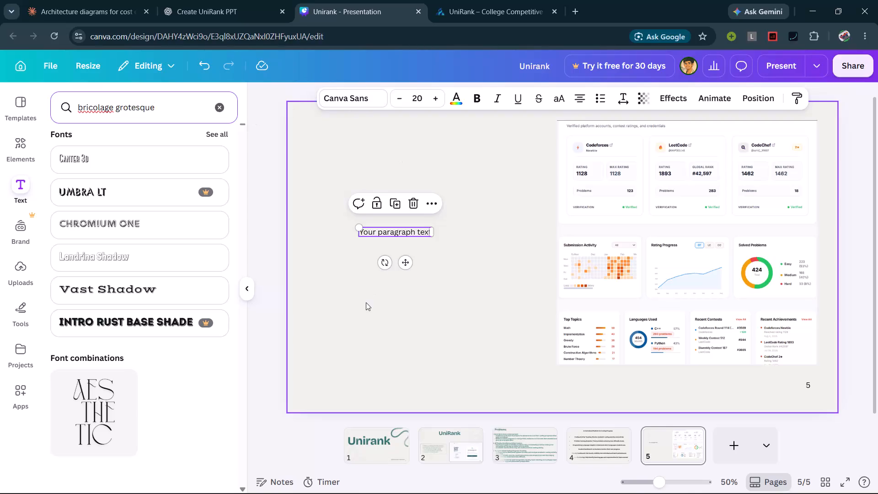
Clear the placeholder paragraph text from the text box on page 5, keeping the empty box open for text entry.
double_click(409, 228)
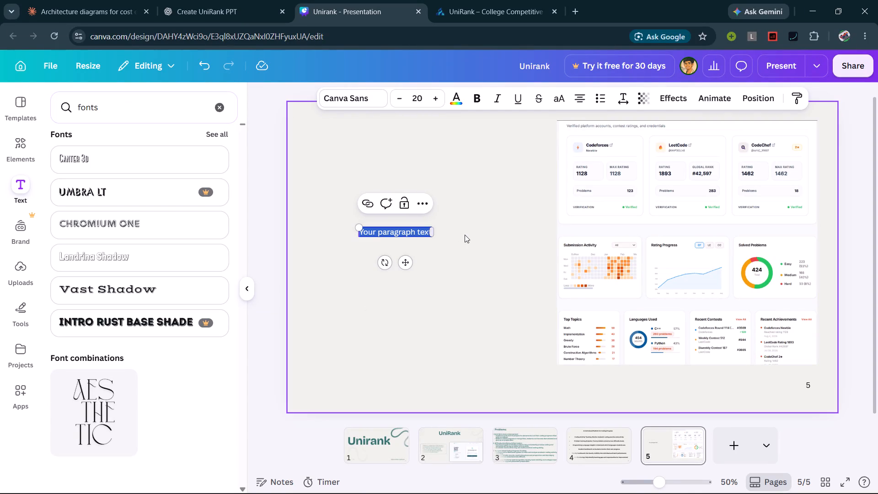
click(465, 235)
click(414, 229)
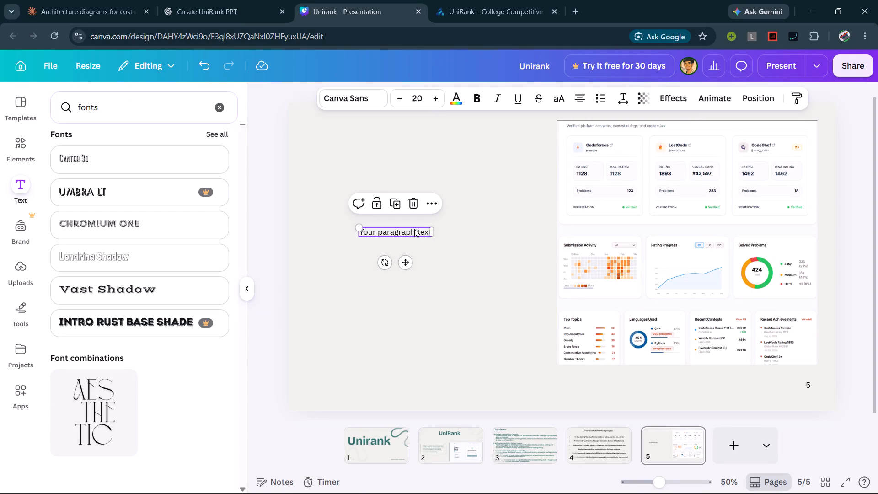
key(ctrl+a)
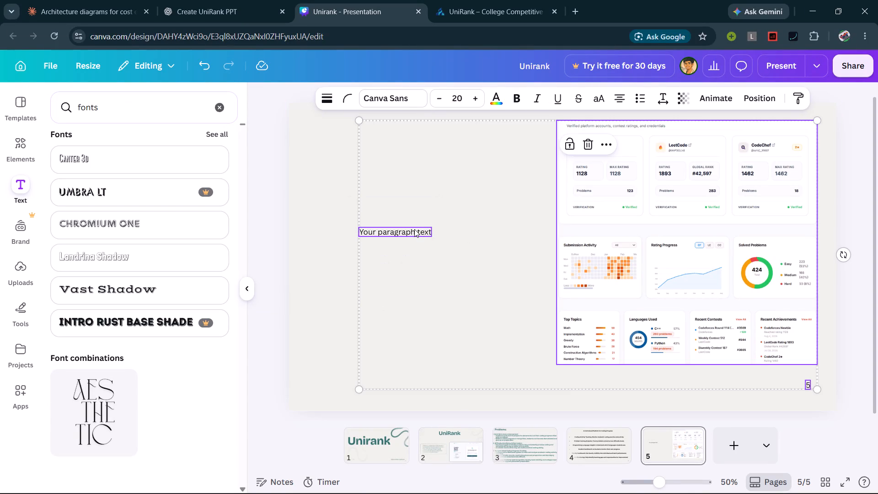
double_click(414, 229)
click(353, 253)
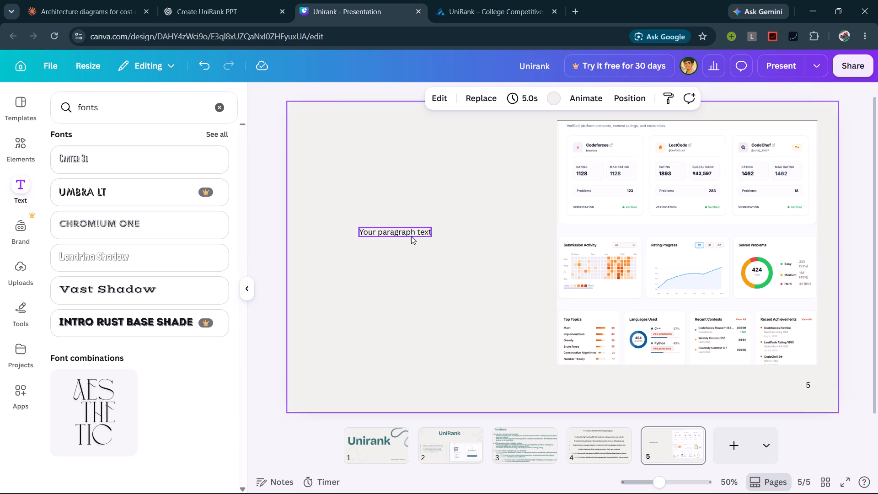
double_click(413, 236)
key(BackSpace)
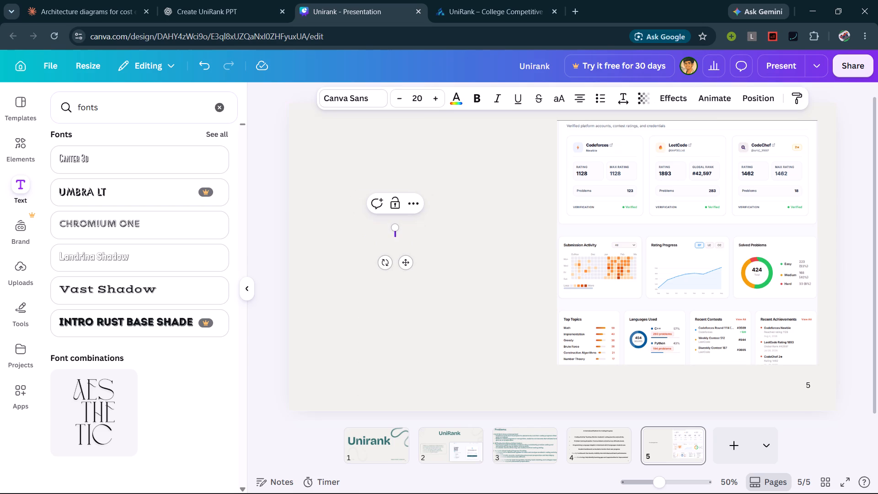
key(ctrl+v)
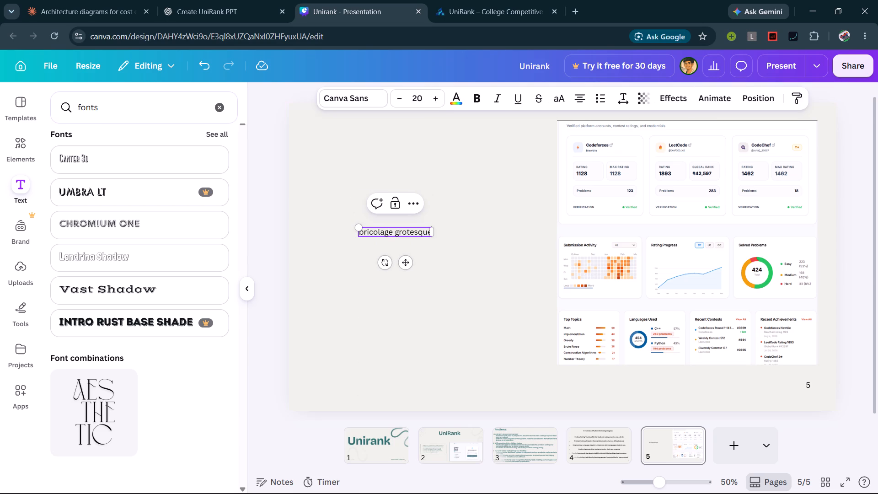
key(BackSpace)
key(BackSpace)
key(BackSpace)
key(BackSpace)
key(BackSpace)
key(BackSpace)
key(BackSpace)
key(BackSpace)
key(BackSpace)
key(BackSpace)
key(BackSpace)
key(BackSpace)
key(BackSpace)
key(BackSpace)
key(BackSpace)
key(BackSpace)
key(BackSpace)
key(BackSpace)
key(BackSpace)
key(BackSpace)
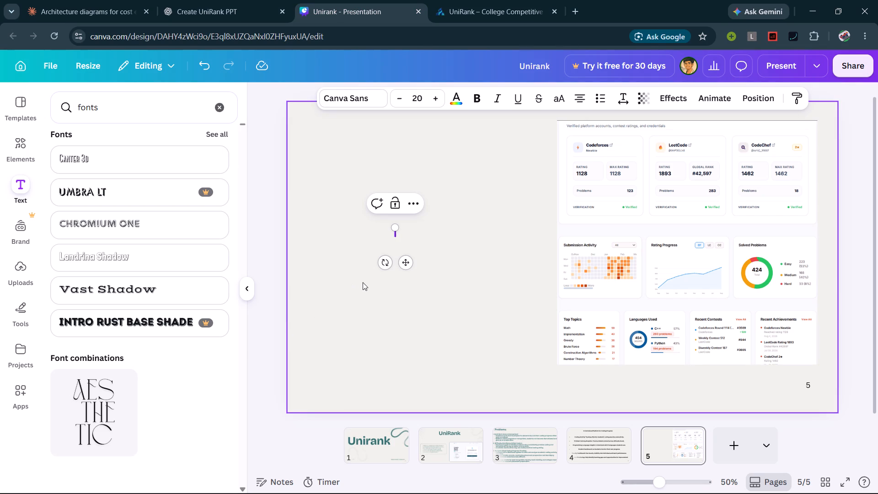
key(ctrl+v)
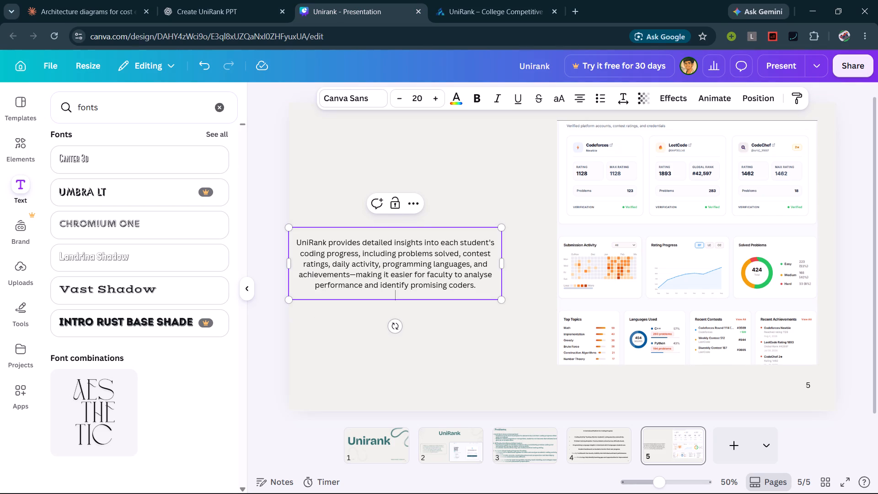
Scale up the pasted statement's text box to a font size of about 23.5, filling the width beside the profile screenshot.
drag(501, 301, 515, 349)
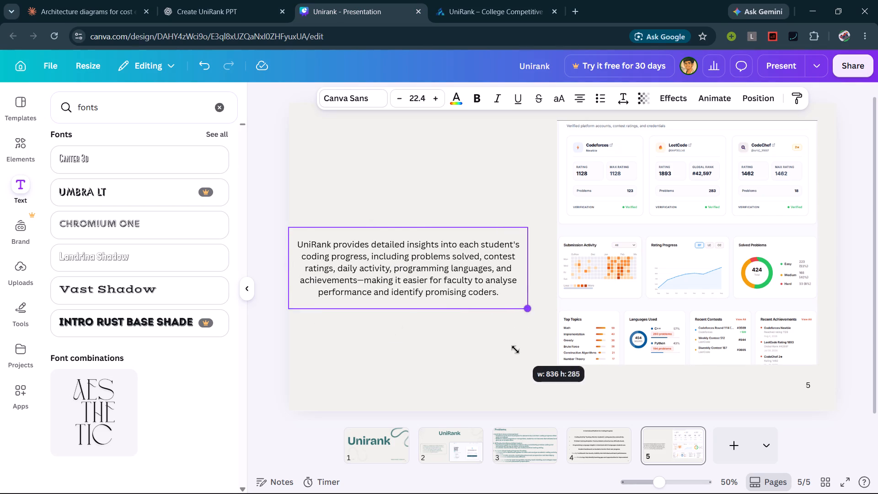
drag(515, 349, 523, 358)
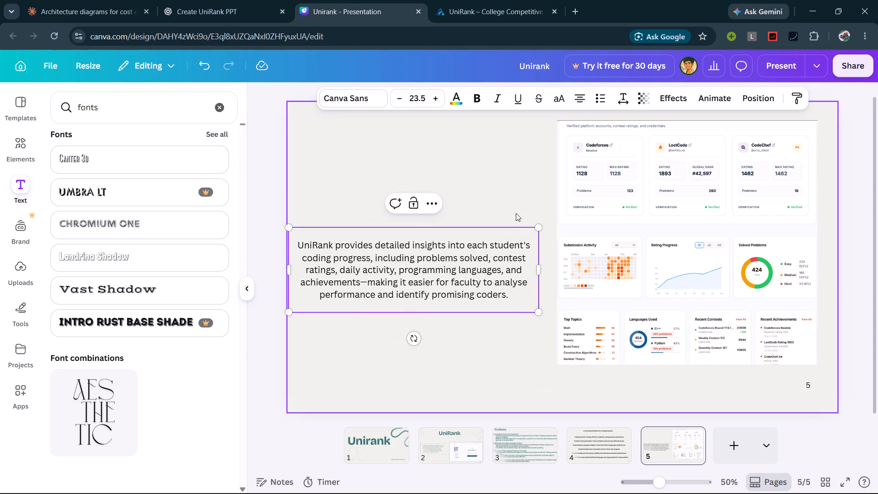
click(507, 204)
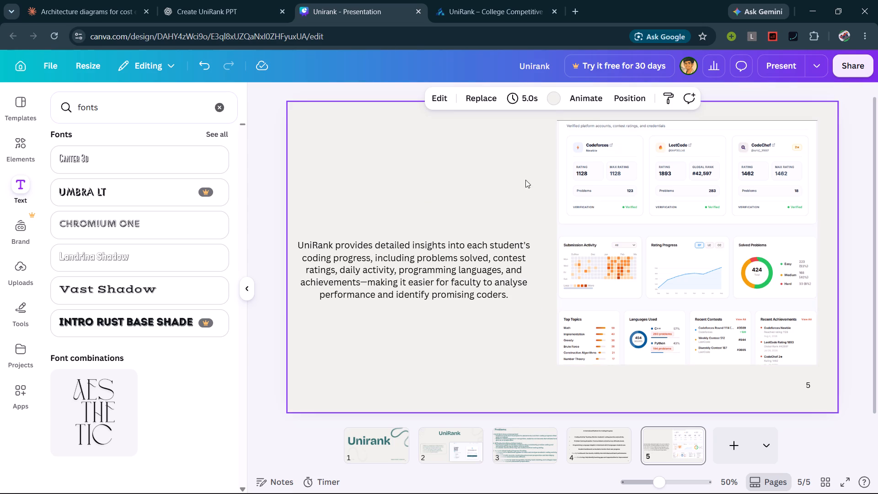
click(492, 168)
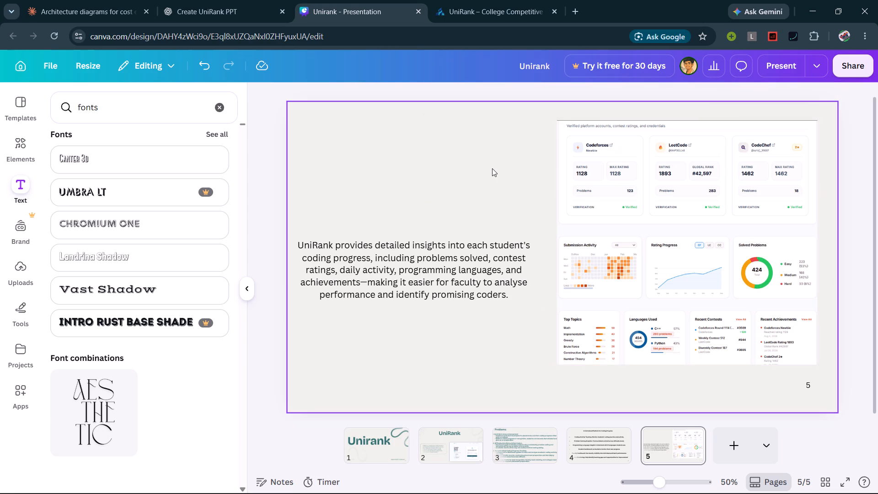
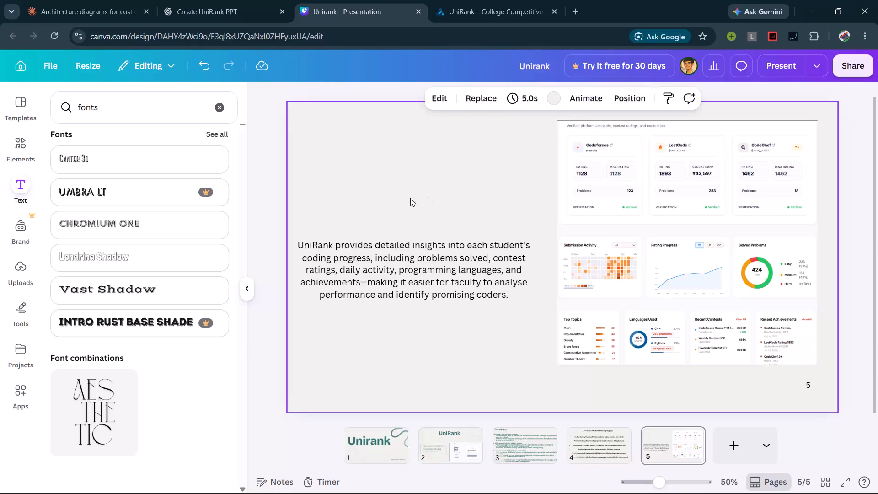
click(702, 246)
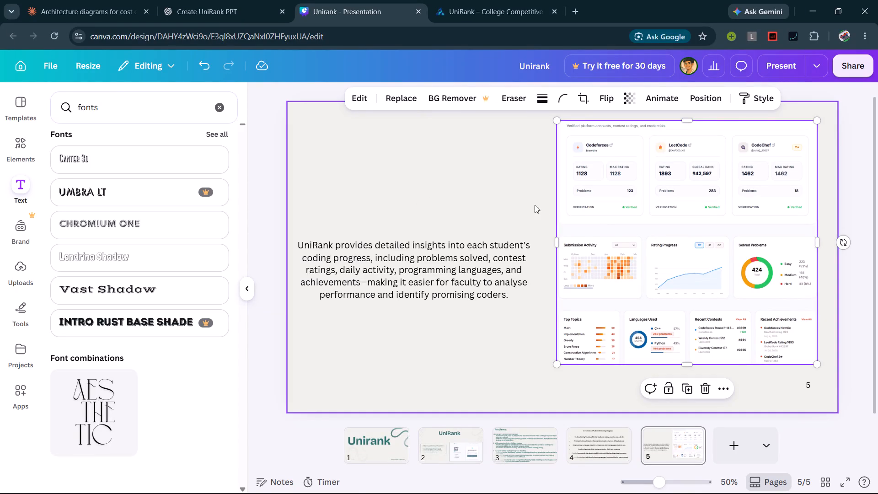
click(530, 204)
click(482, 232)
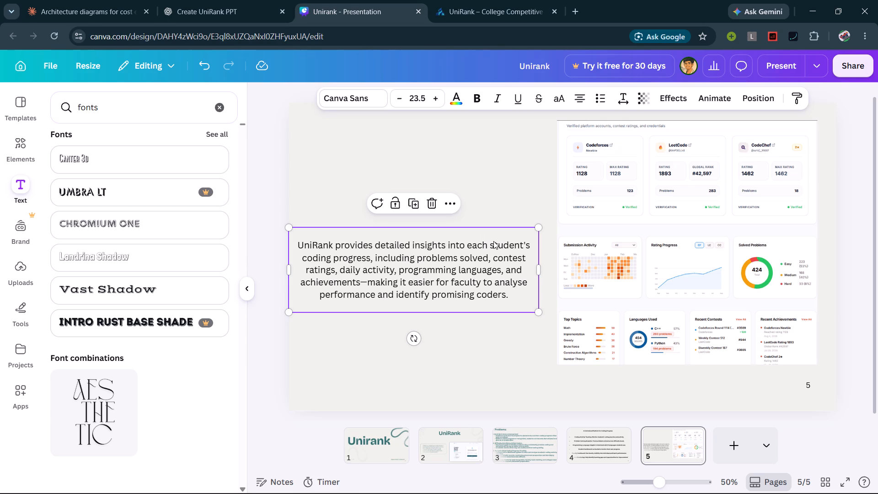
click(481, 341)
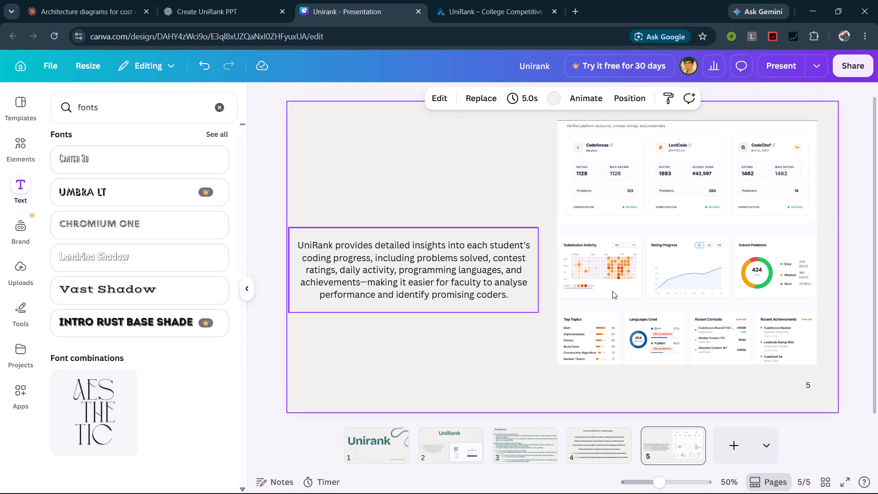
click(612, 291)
Move the pasted UniRank statement's text box up to the top of page 5.
drag(503, 292, 502, 289)
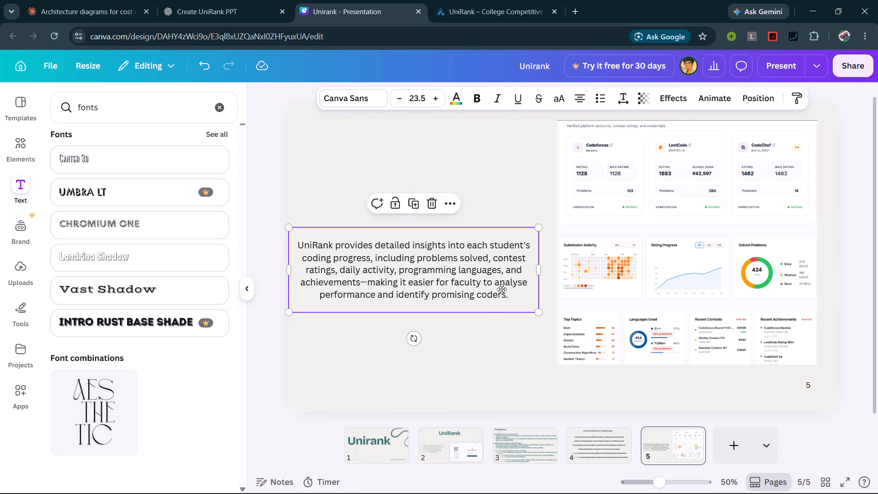
drag(502, 289, 512, 174)
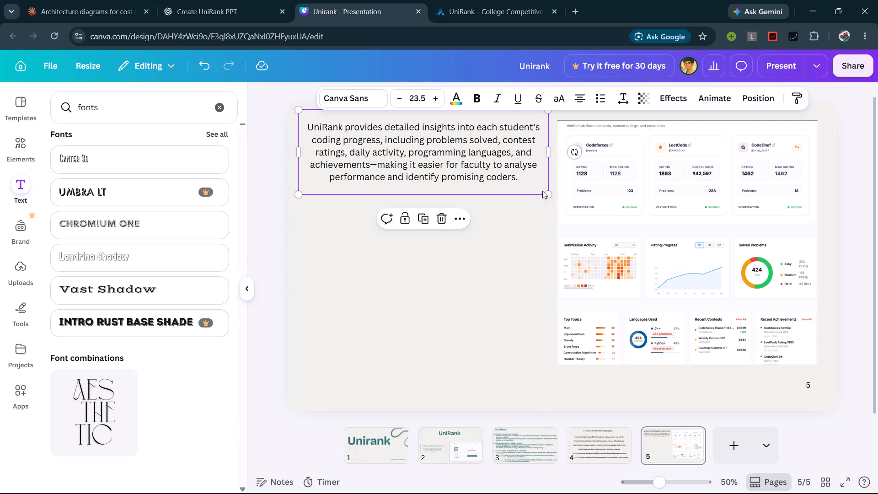
Shrink the student profile screenshot slightly and move it beneath the statement on the left half of page 5.
drag(630, 257, 404, 313)
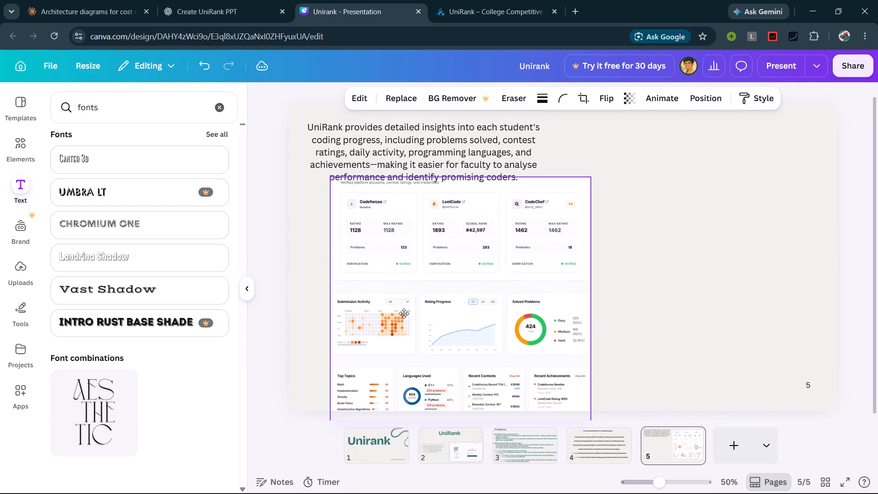
drag(404, 313, 629, 250)
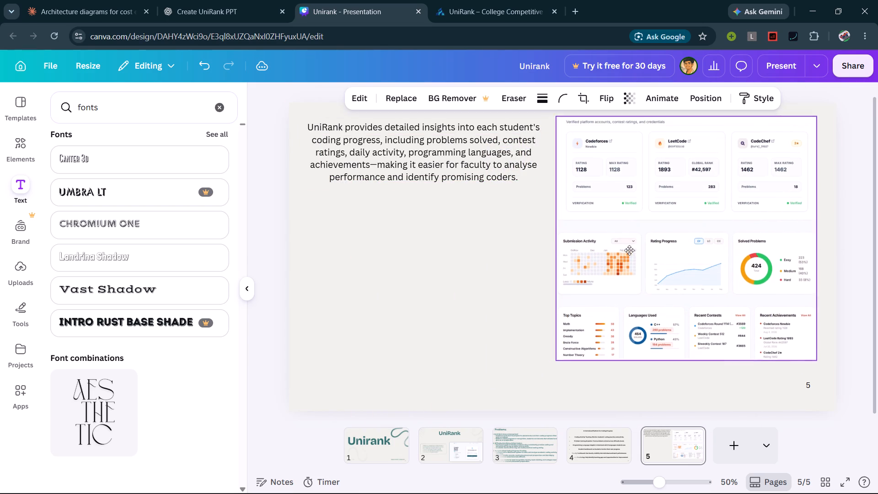
drag(629, 250, 628, 245)
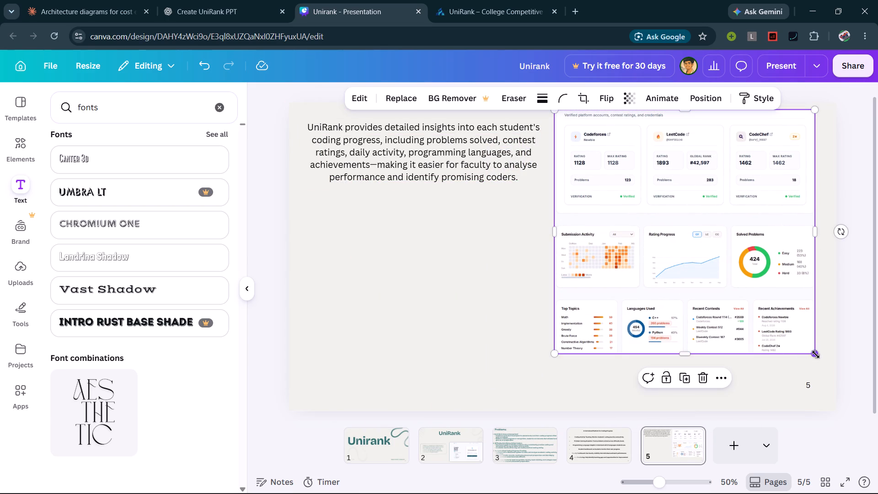
drag(817, 354, 766, 325)
drag(695, 227, 506, 317)
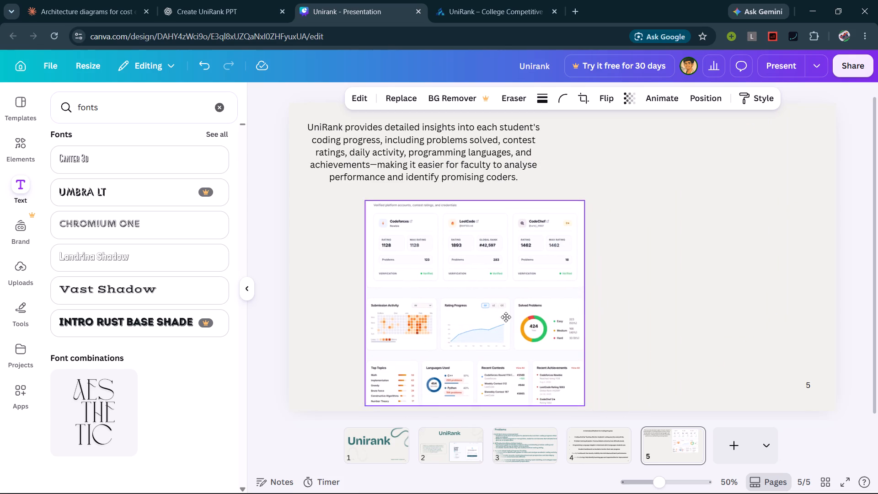
drag(506, 317, 456, 312)
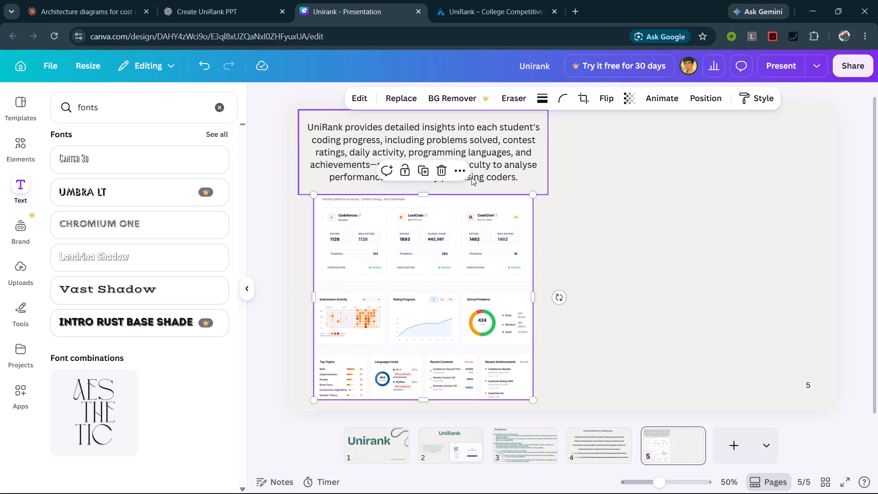
Widen the statement's text box to span nearly the full width of page 5, wrapping the text onto three lines.
click(471, 177)
drag(550, 155, 675, 168)
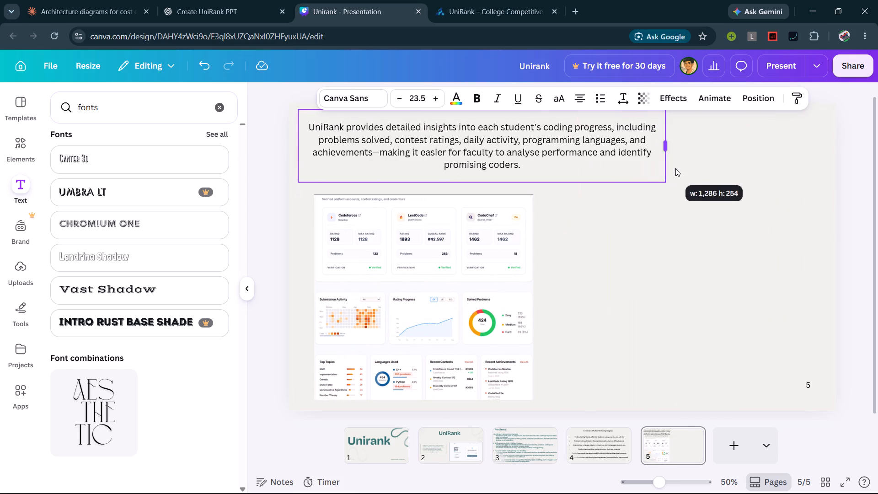
drag(675, 168, 849, 169)
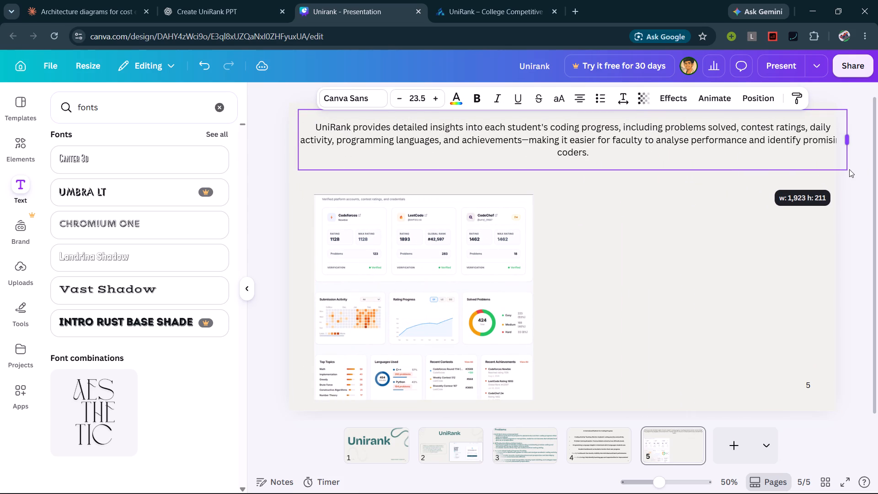
drag(849, 169, 832, 168)
click(733, 231)
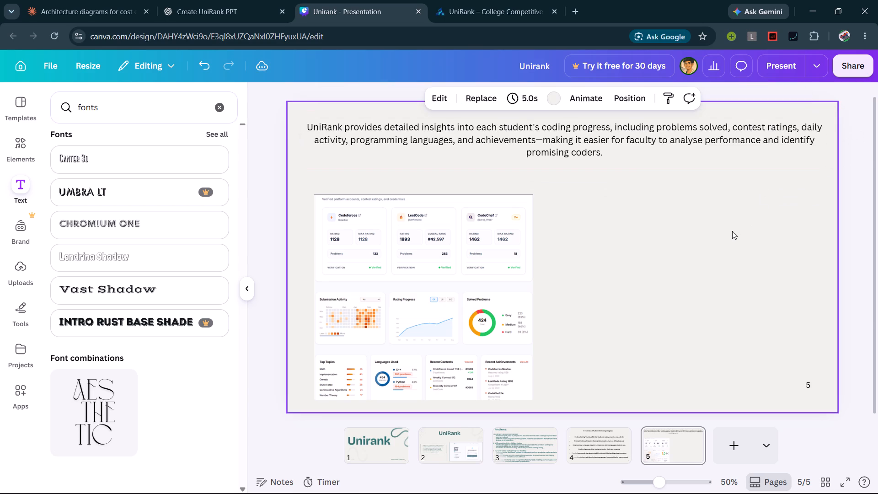
Align the profile screenshot with the statement's left edge just below it, and enlarge it to fill the left half of the page.
drag(492, 258, 476, 227)
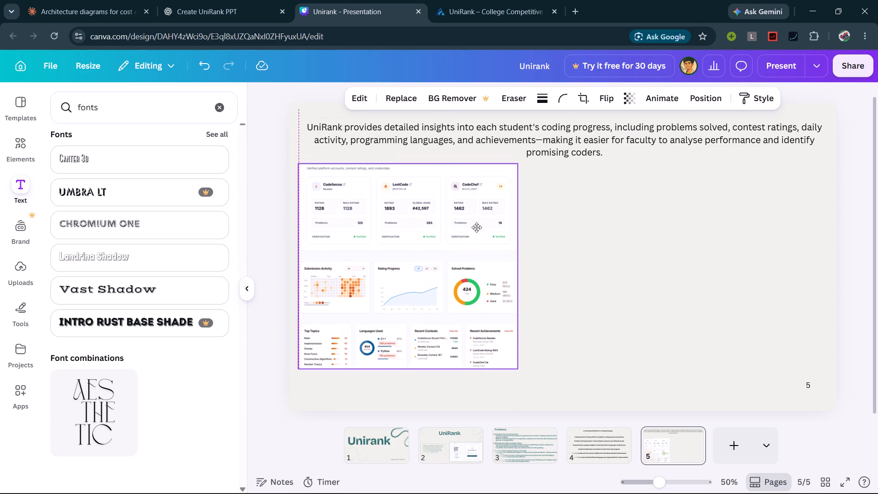
drag(476, 227, 476, 228)
drag(519, 368, 548, 403)
click(664, 309)
Switch to the UniRank site and open its Leaderboard page.
click(474, 0)
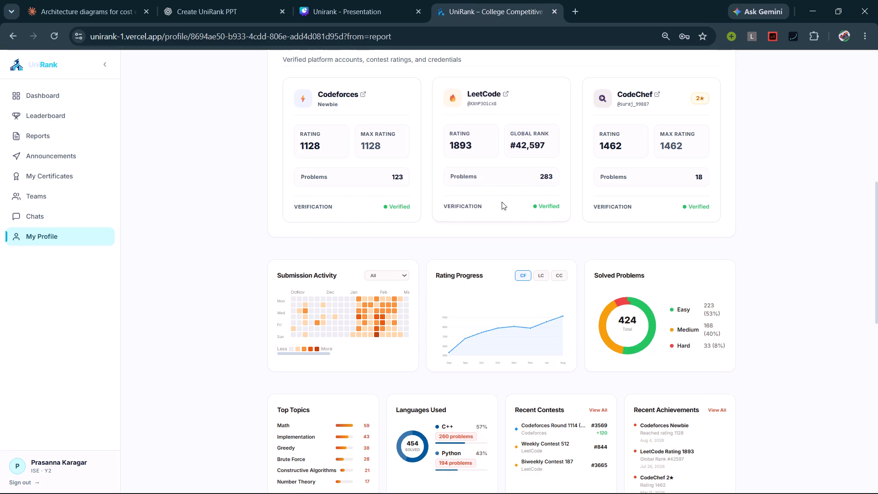
scroll(500, 205, up, 4)
click(80, 193)
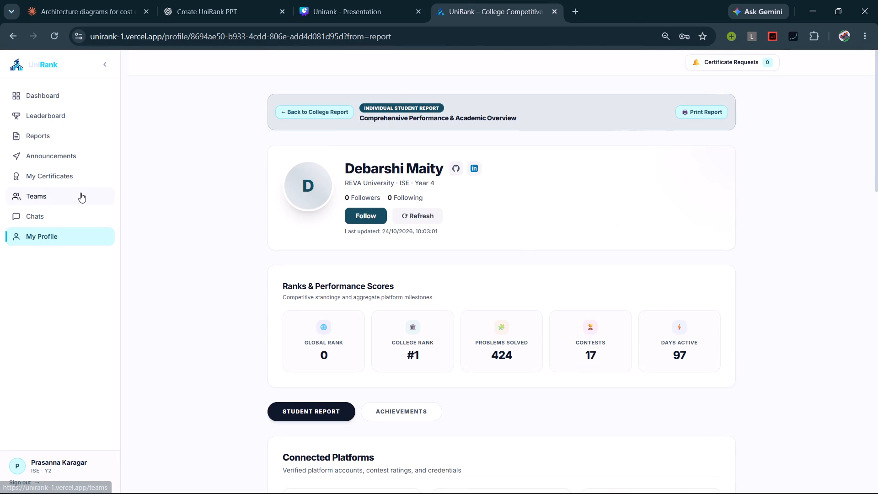
click(82, 179)
click(82, 160)
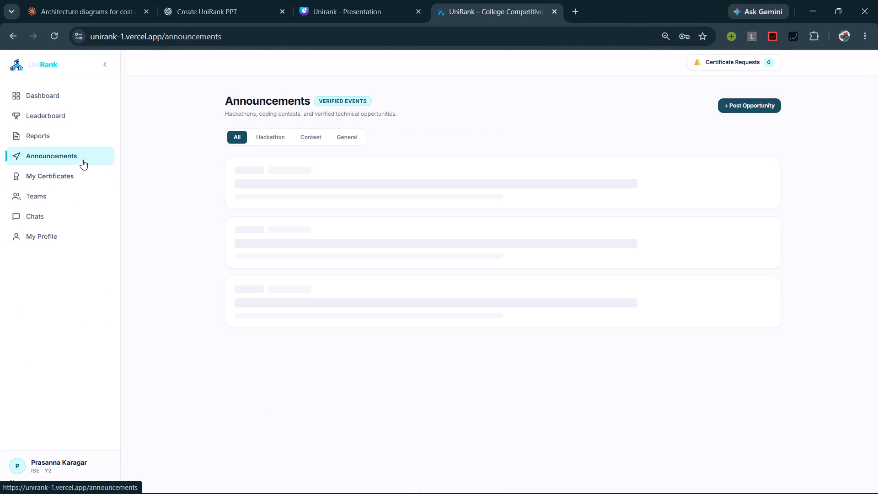
click(80, 141)
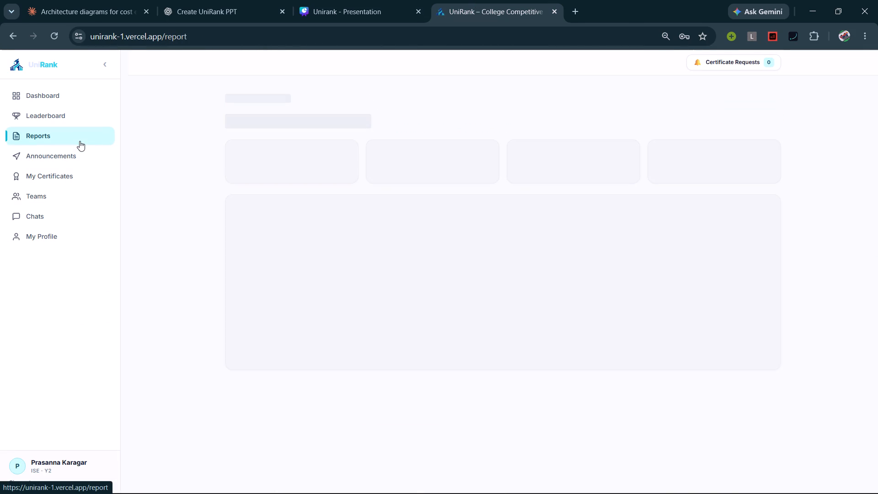
click(66, 107)
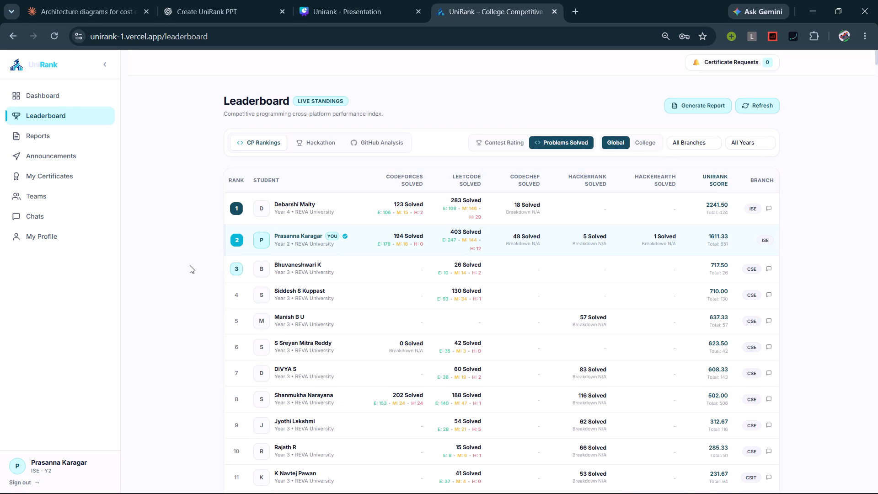
Capture a screenshot of the Leaderboard page's content area, from the heading down the CP Rankings table, without the site's sidebar.
scroll(190, 265, left, 1)
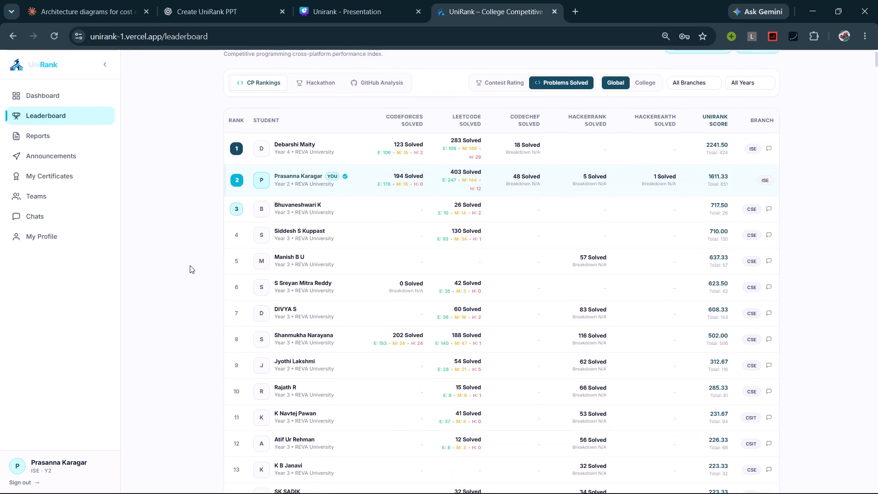
scroll(190, 265, left, 1)
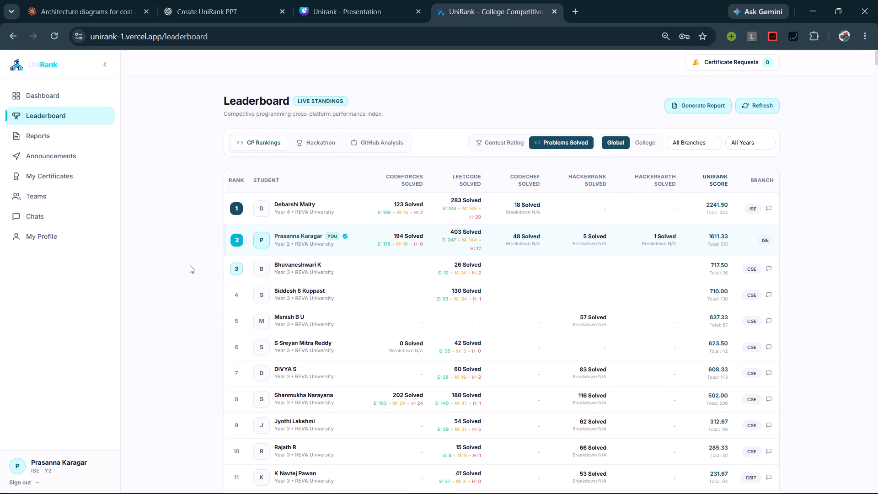
scroll(190, 265, left, 1)
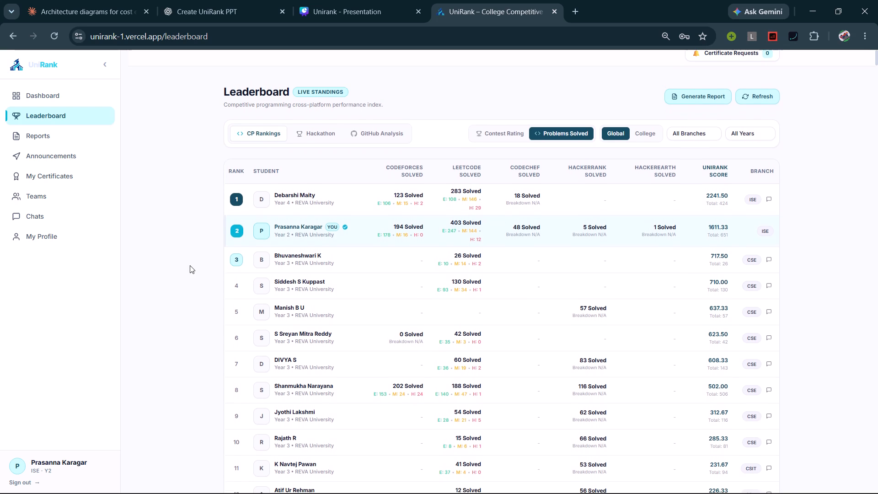
scroll(190, 265, left, 1)
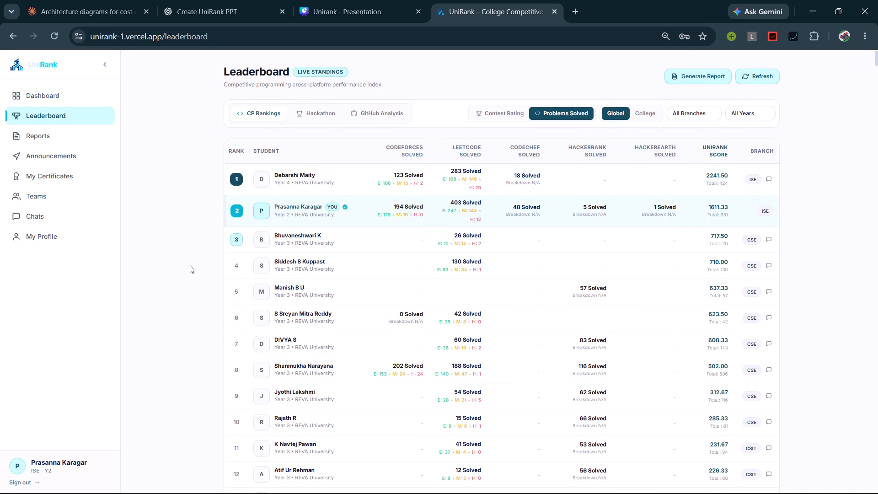
key(Print)
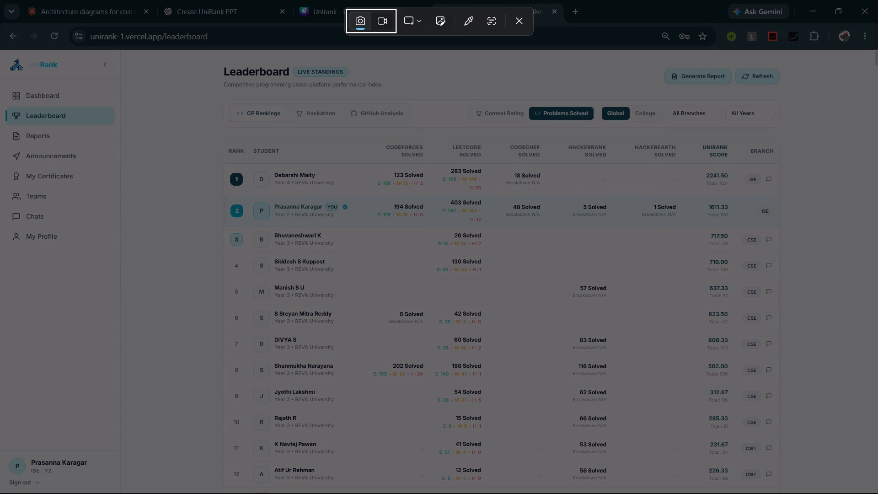
drag(122, 53, 872, 493)
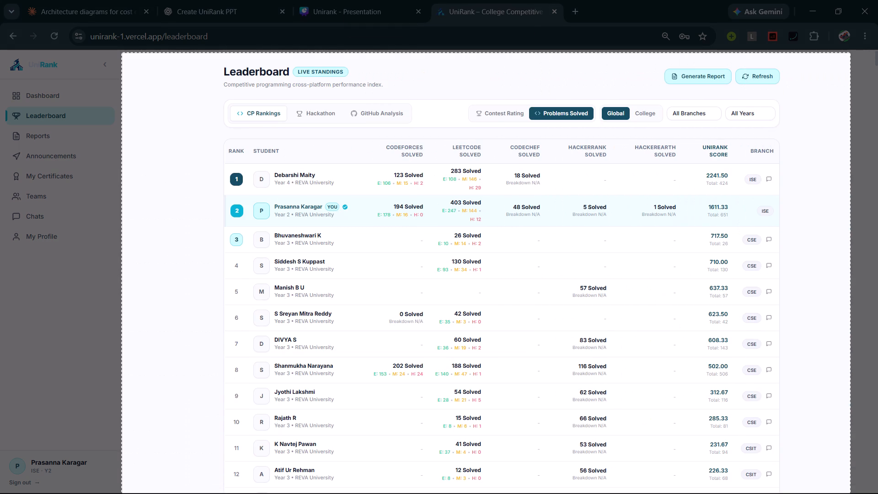
drag(872, 493, 877, 493)
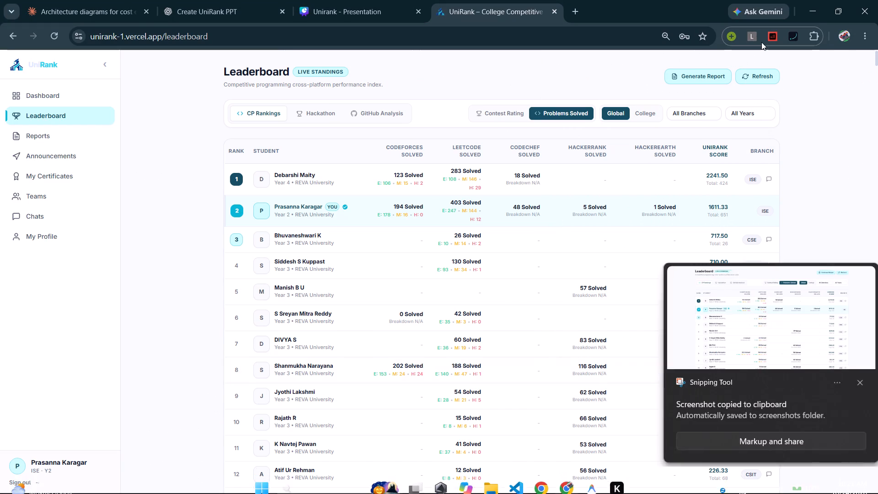
Switch back to the Unirank presentation in Canva and paste the leaderboard screenshot onto page 5.
click(353, 0)
click(671, 253)
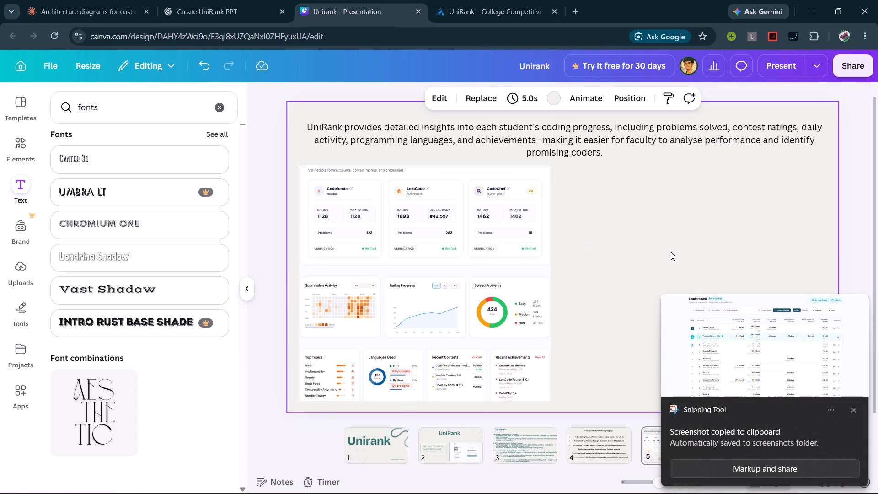
click(663, 265)
key(ctrl+v)
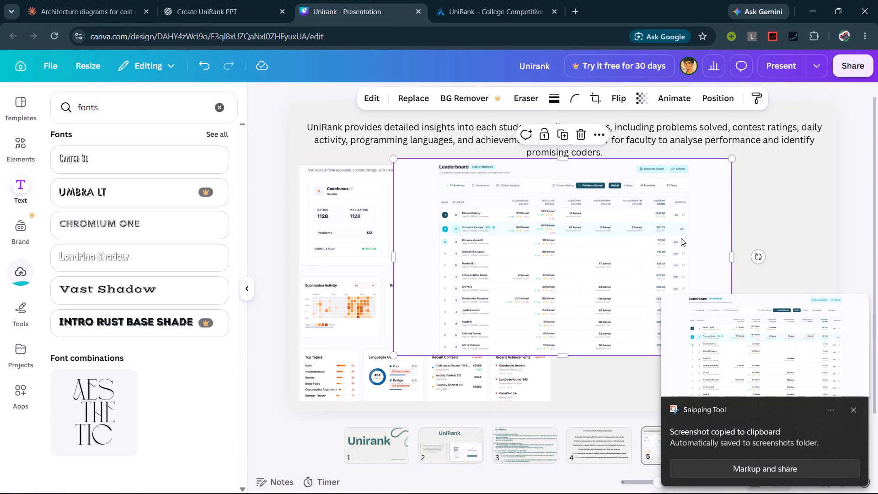
Crop the empty side margins of the leaderboard screenshot to a width of about 973, trimming its top edge slightly.
drag(732, 258, 707, 263)
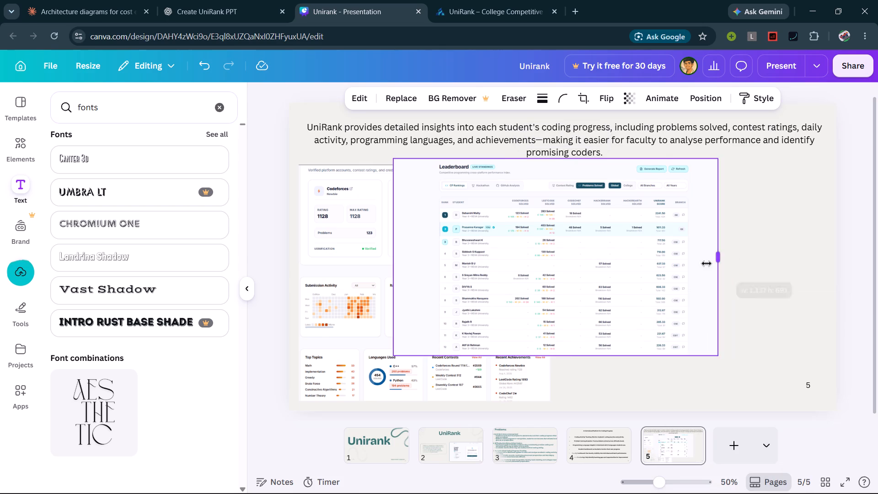
drag(707, 263, 703, 258)
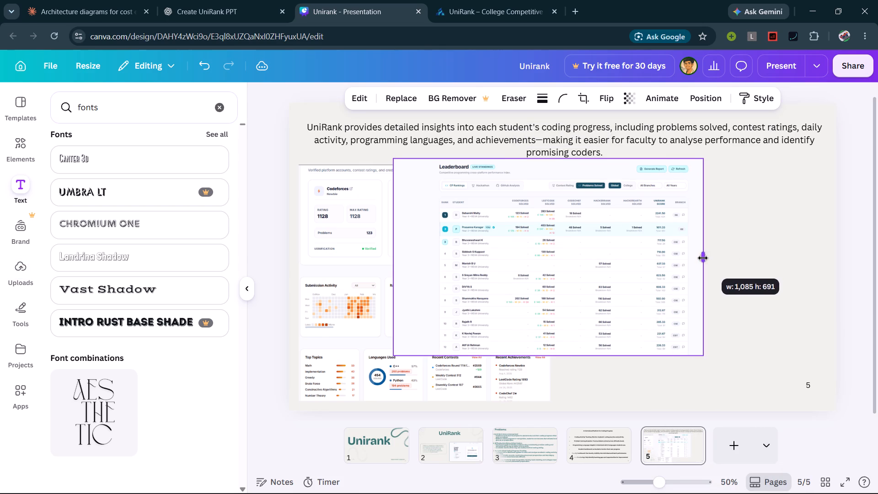
drag(703, 258, 702, 258)
drag(394, 257, 426, 247)
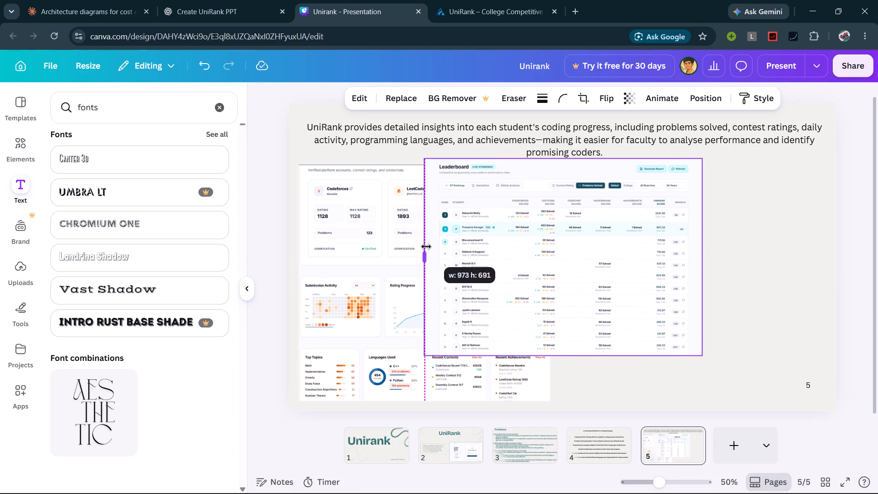
drag(426, 247, 427, 246)
click(553, 162)
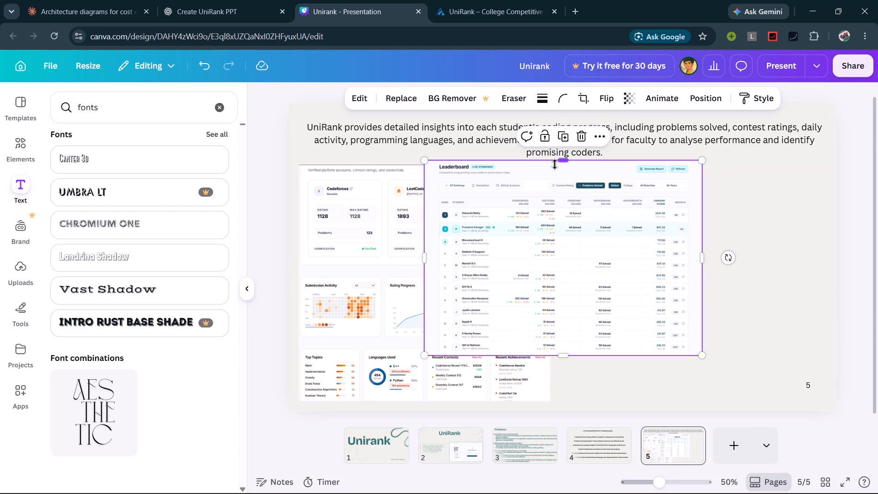
Move the leaderboard screenshot to the right half of page 5, aligning its top with the profile screenshot.
drag(560, 183, 687, 196)
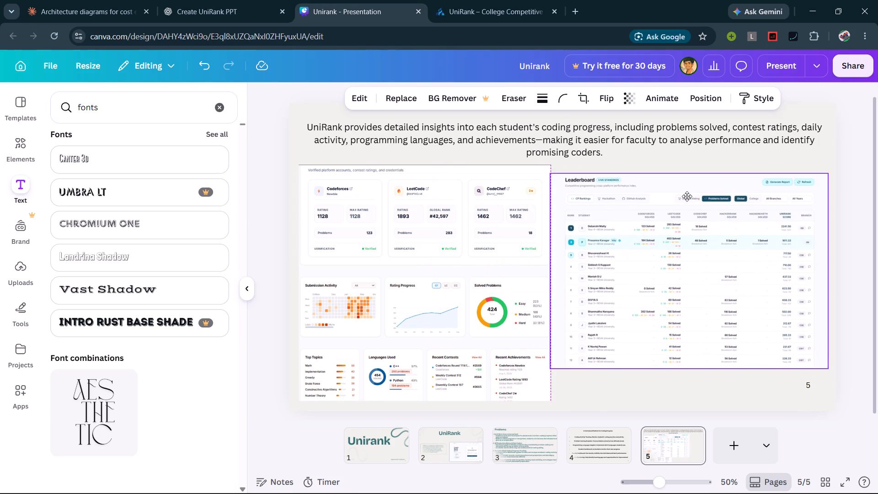
drag(687, 196, 696, 184)
drag(696, 186, 694, 190)
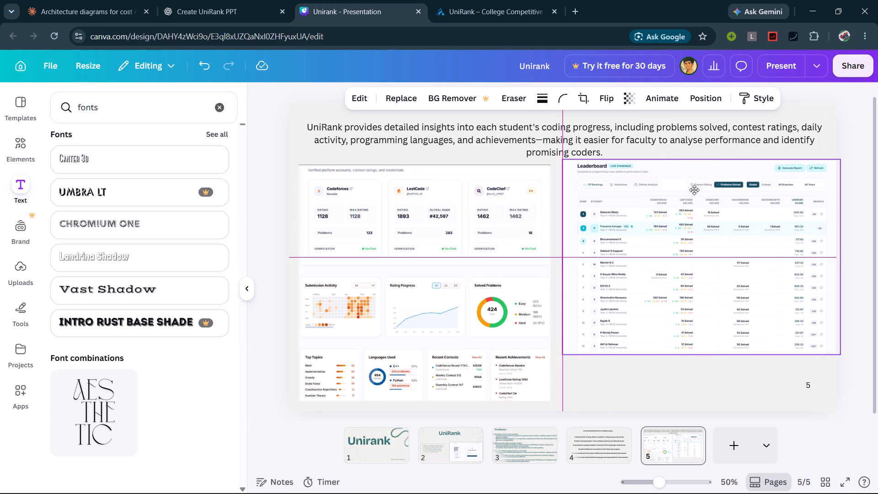
drag(694, 190, 694, 191)
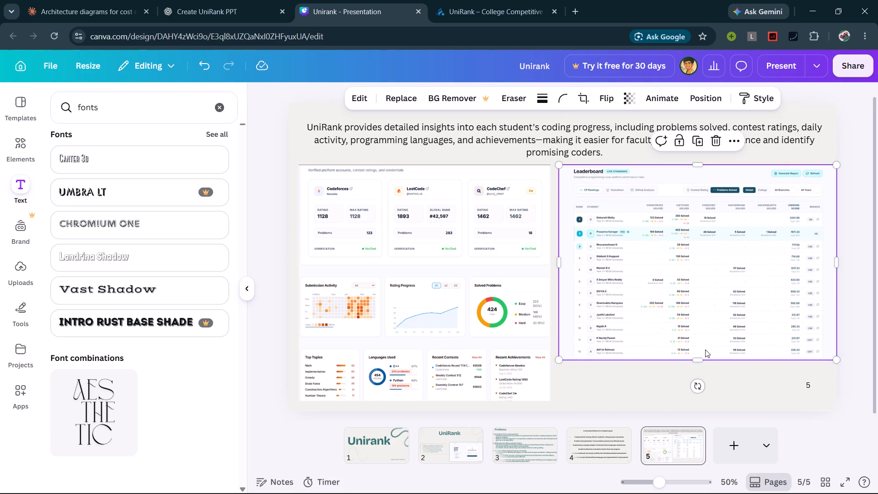
Extend the leaderboard screenshot's bottom edge to a height of about 733.
drag(701, 356, 711, 370)
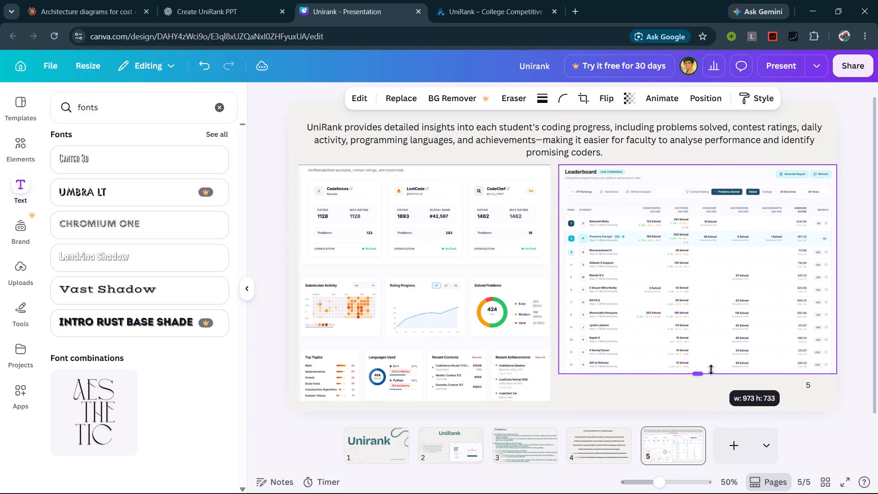
drag(711, 370, 712, 369)
click(713, 383)
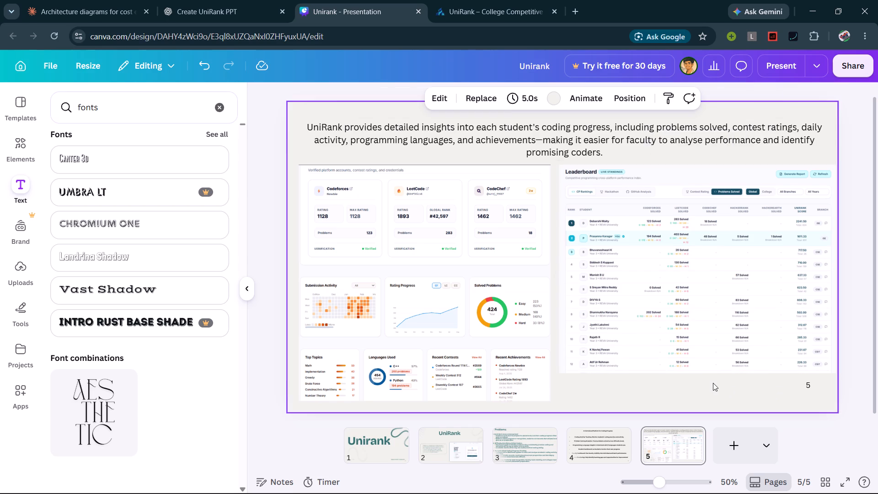
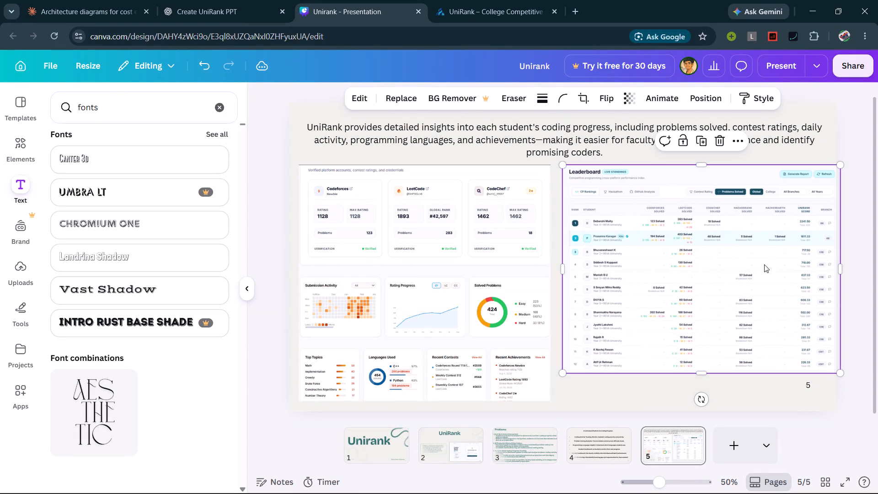
Deselect the leaderboard screenshot and add a blank page 6 after page 5.
click(863, 269)
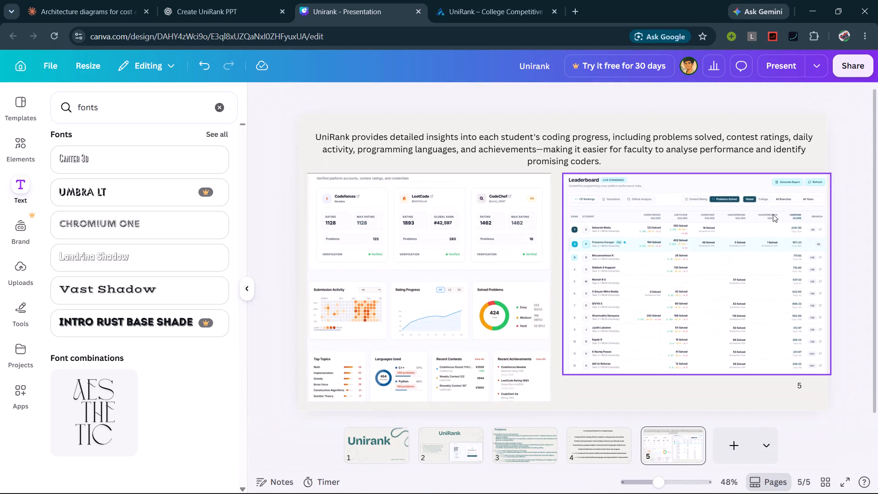
click(850, 223)
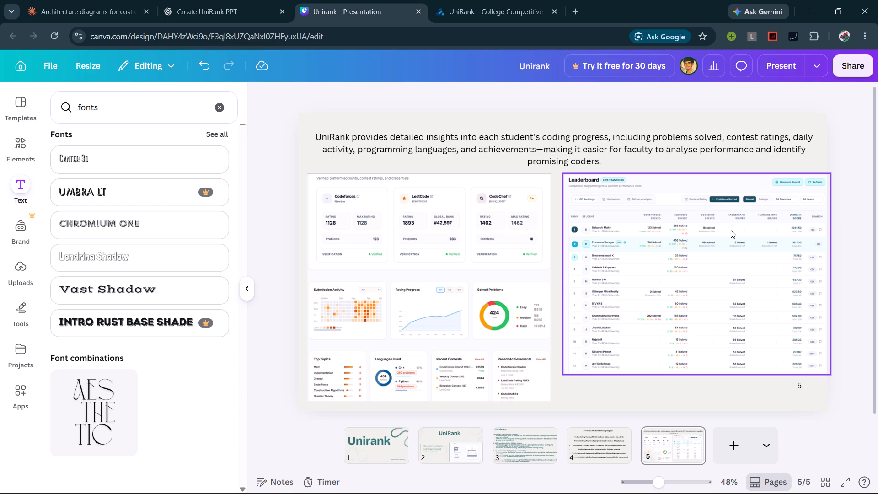
click(735, 440)
click(568, 236)
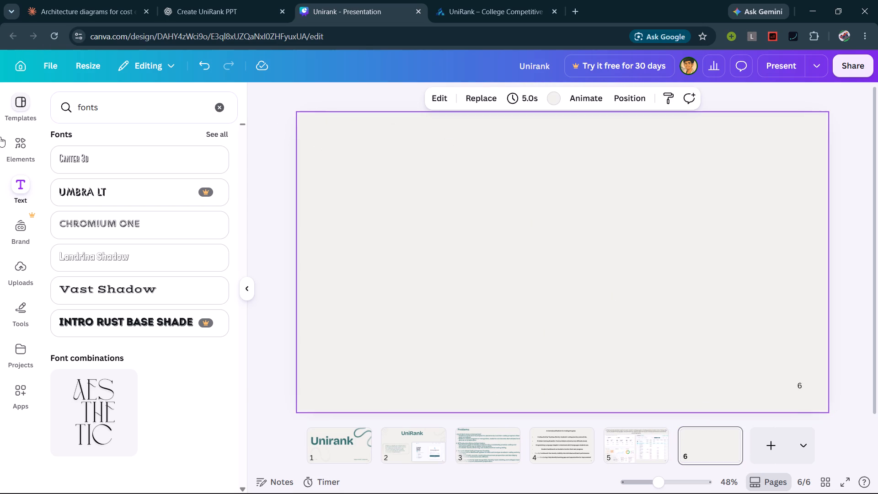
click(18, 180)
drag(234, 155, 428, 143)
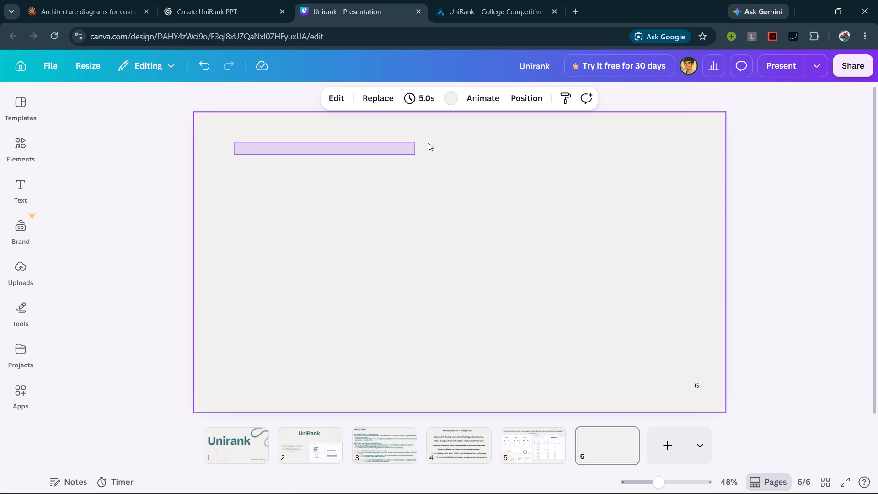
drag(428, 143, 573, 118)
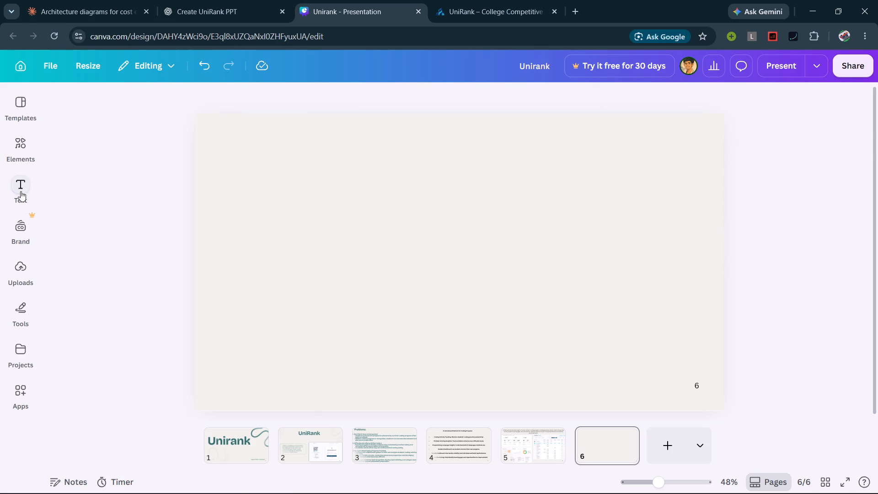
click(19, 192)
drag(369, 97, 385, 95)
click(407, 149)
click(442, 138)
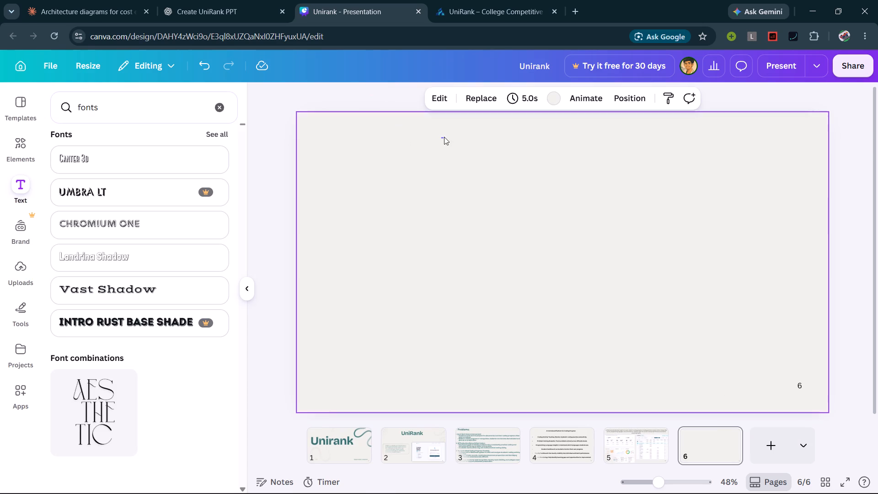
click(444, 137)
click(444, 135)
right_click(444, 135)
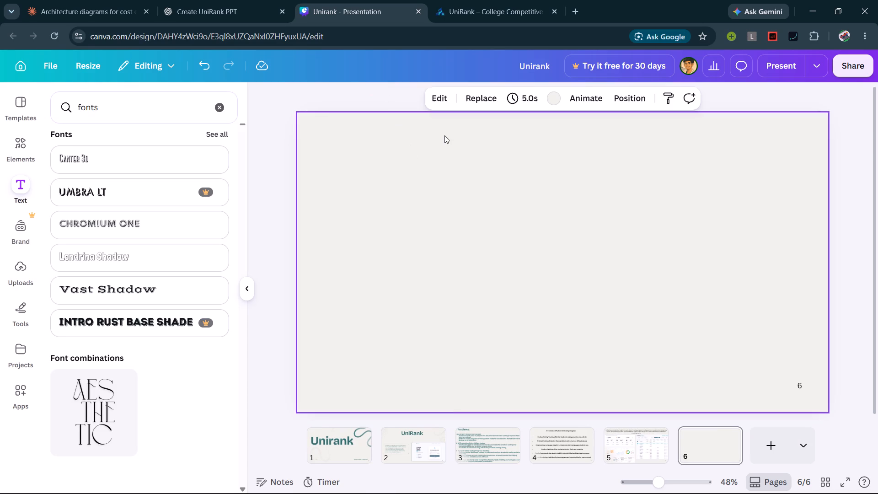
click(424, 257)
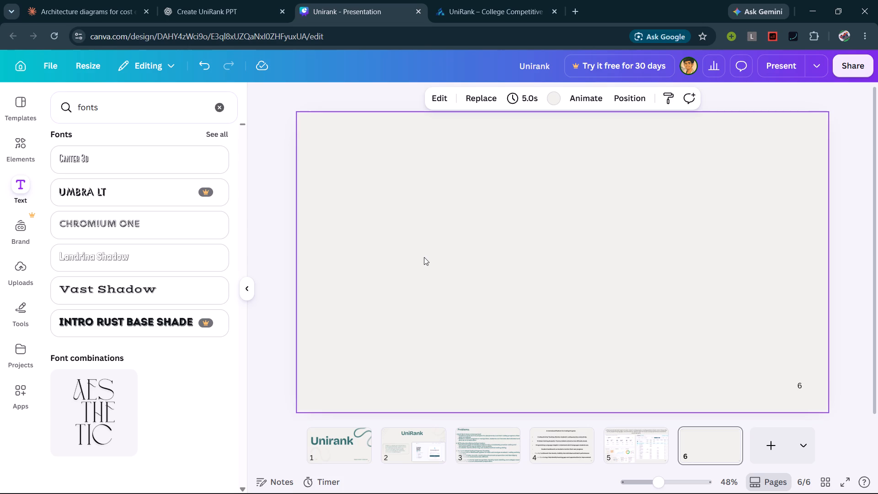
Clear the font search, add a text box near the top-left of page 6, and replace its placeholder with "Report".
click(126, 102)
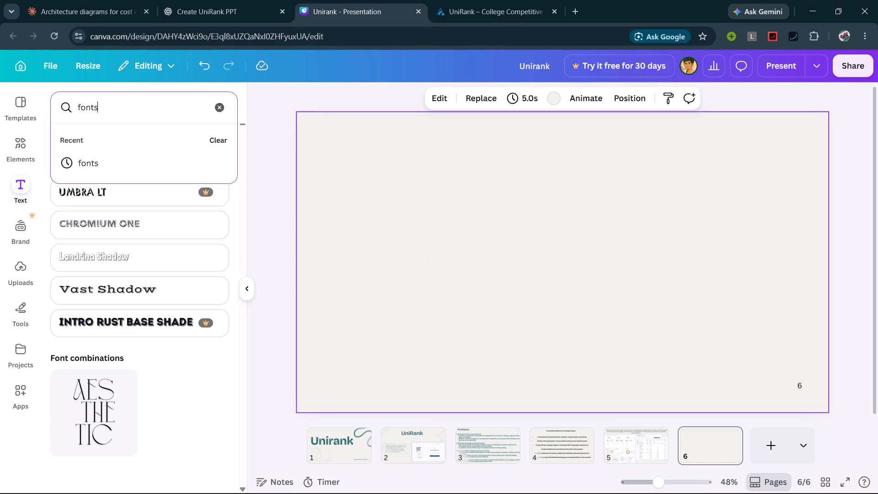
click(221, 112)
click(276, 180)
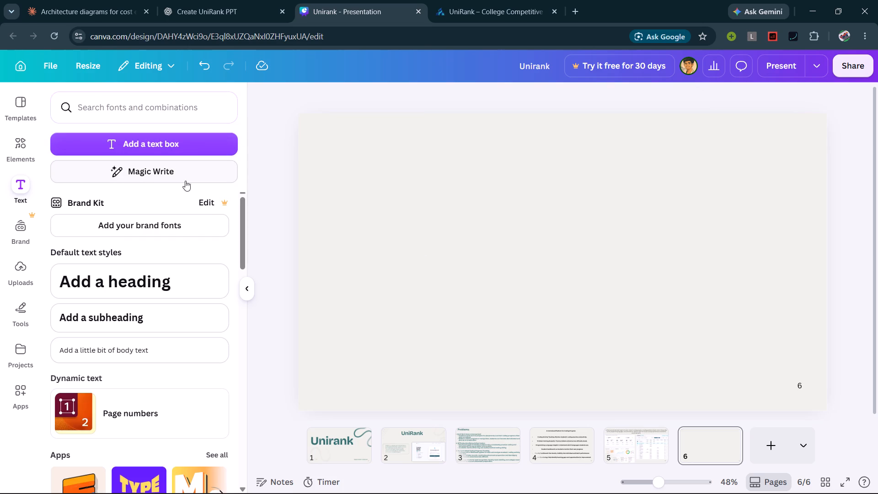
click(145, 134)
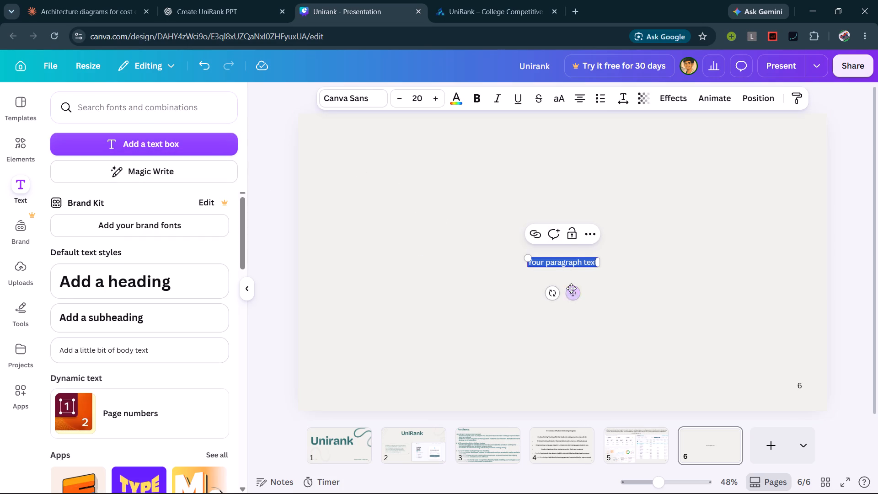
drag(572, 290, 376, 150)
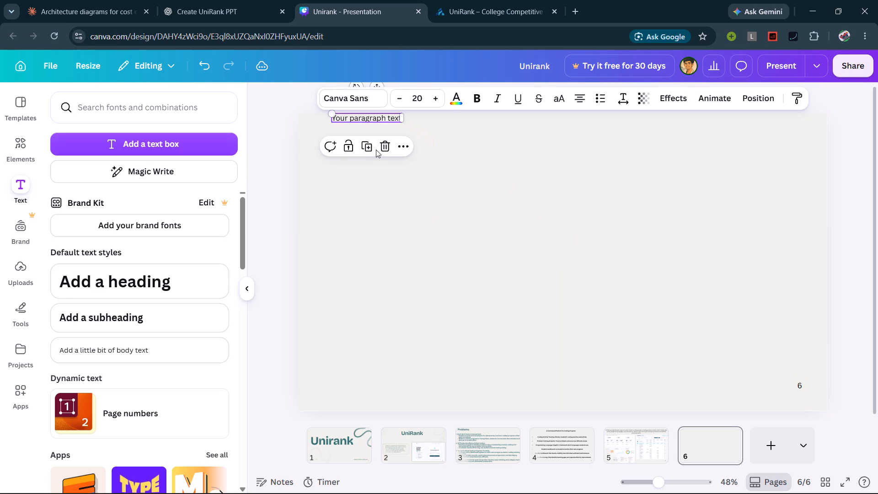
drag(379, 114, 382, 125)
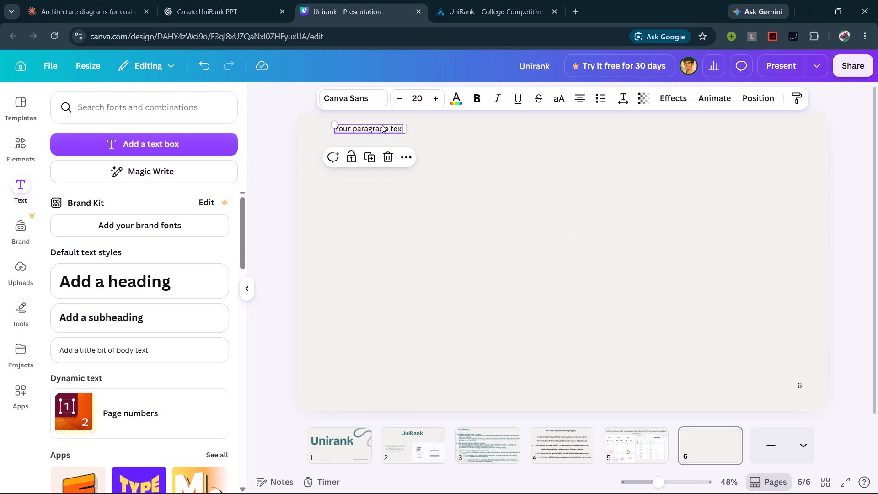
click(381, 127)
key(BackSpace)
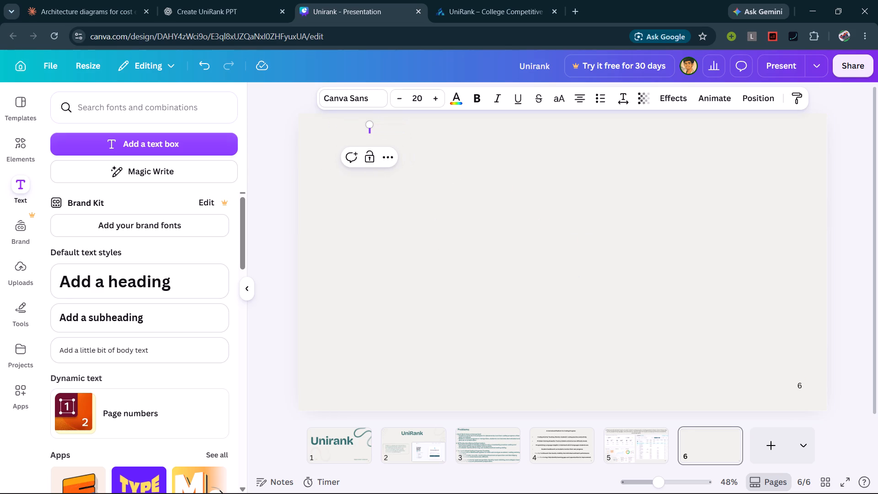
text(Report)
Set the "Report" text on page 6 to size 26 in the Bricolage Grotesque font.
drag(383, 128, 401, 140)
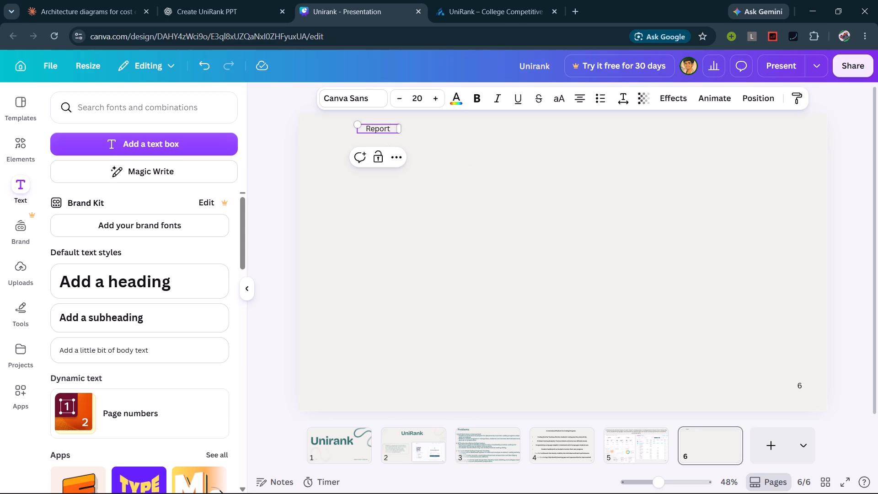
triple_click(433, 99)
click(433, 100)
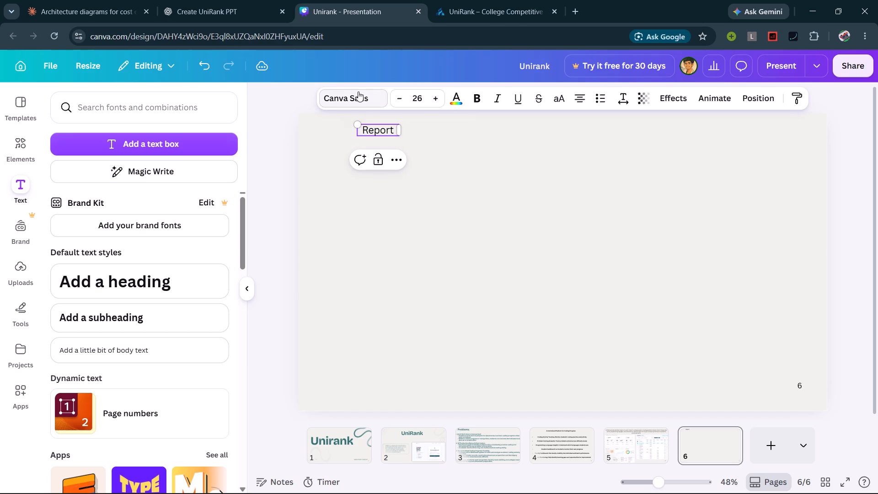
click(351, 91)
click(181, 209)
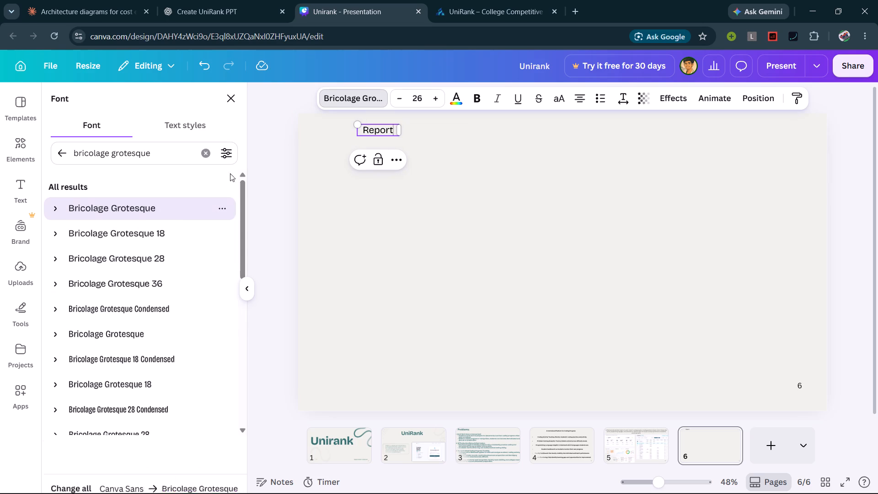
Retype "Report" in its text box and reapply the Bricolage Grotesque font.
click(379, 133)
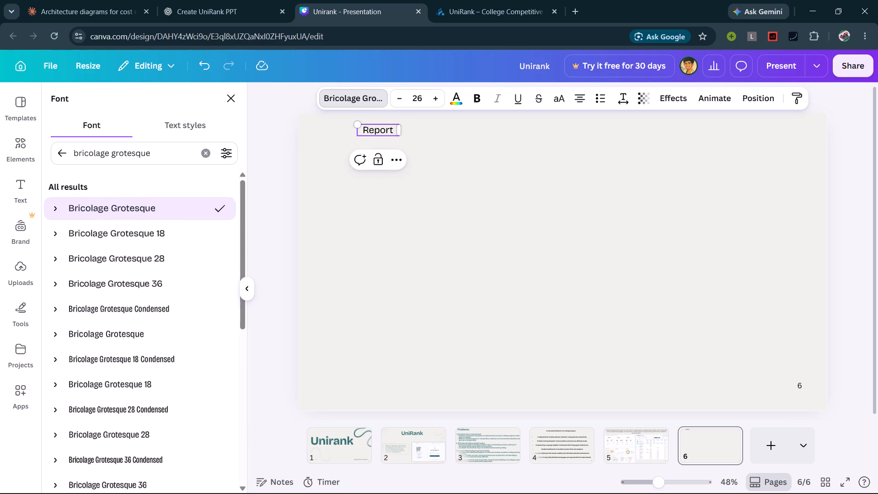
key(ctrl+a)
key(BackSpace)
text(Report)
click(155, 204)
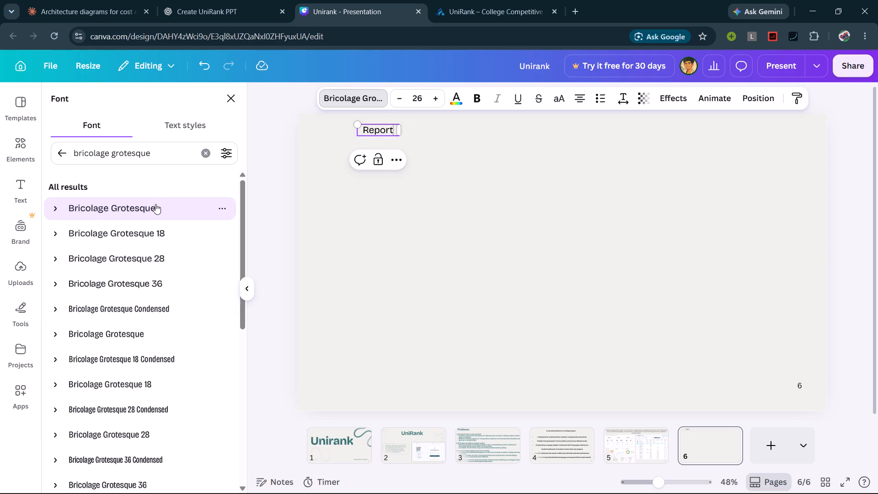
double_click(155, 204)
Enlarge the "Report" heading to size 45 and widen its text box to fit the word on one line.
click(441, 90)
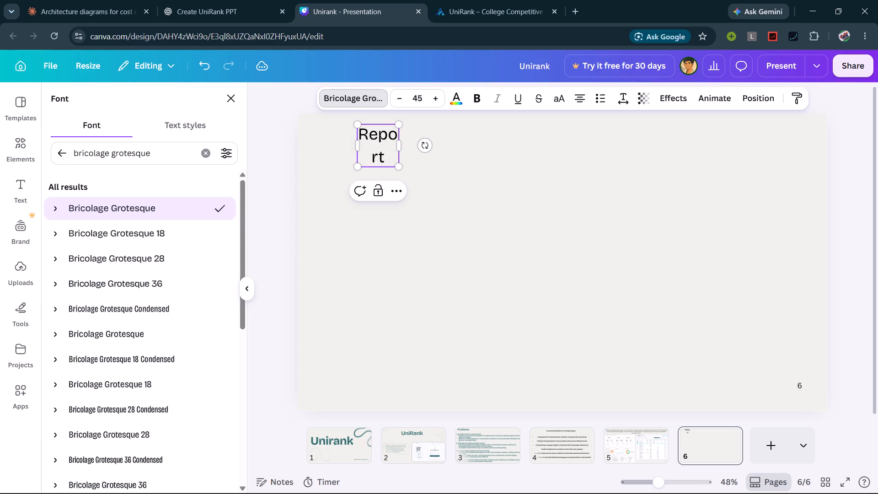
drag(400, 146, 446, 140)
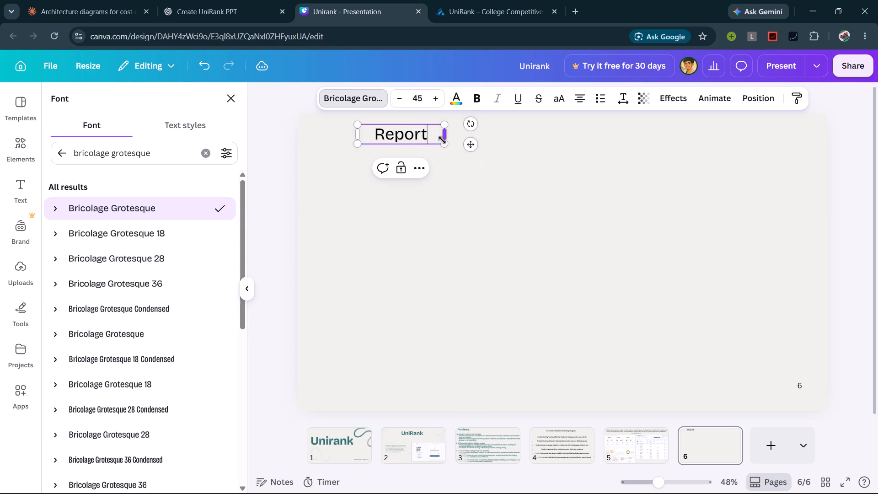
Move the "Report" heading closer to the top-left corner of page 6 and deselect it.
drag(418, 139, 394, 141)
click(452, 176)
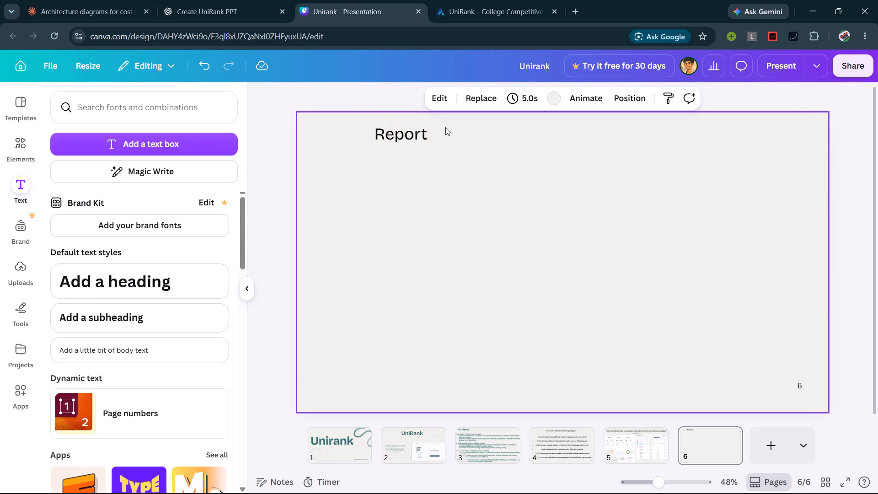
drag(429, 132, 389, 123)
click(437, 186)
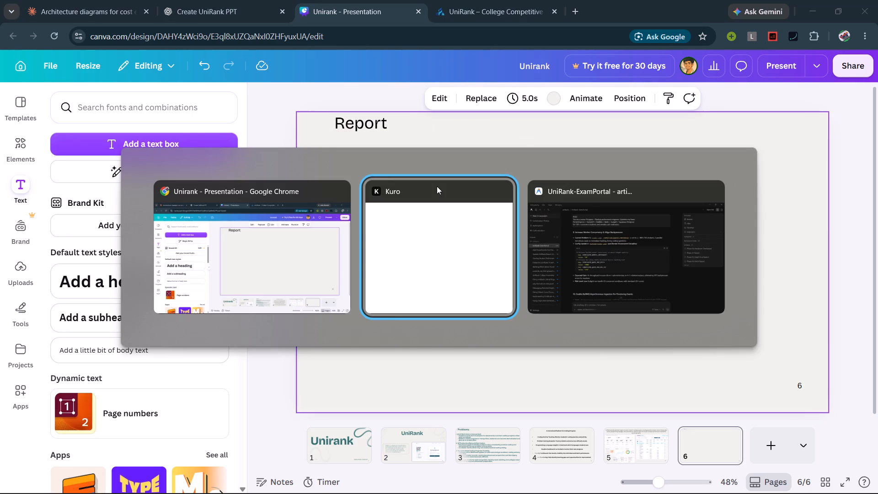
Switch to the UniRank site and generate a report from the global Problems Solved leaderboard.
click(431, 0)
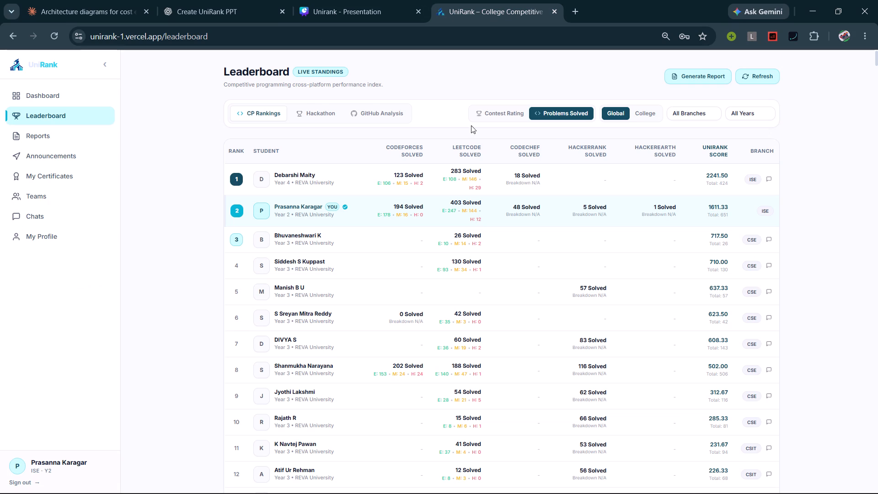
click(682, 81)
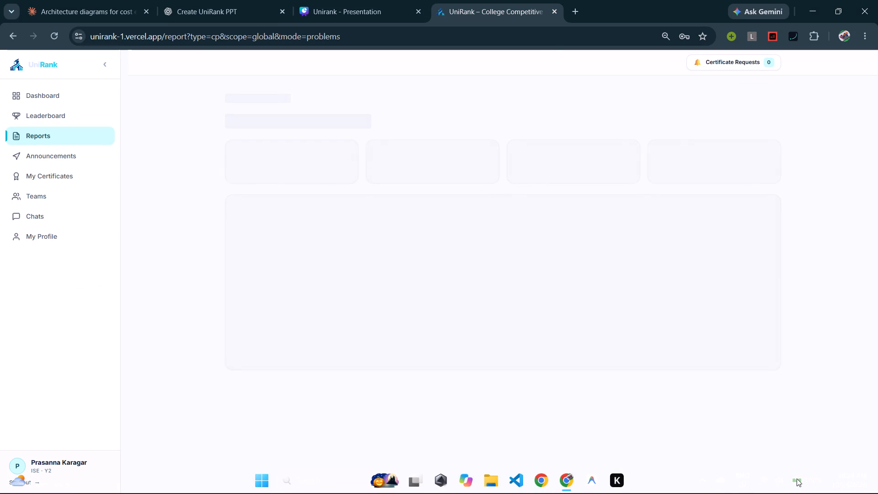
Lower the computer's display brightness.
click(797, 478)
click(781, 378)
drag(780, 380, 777, 381)
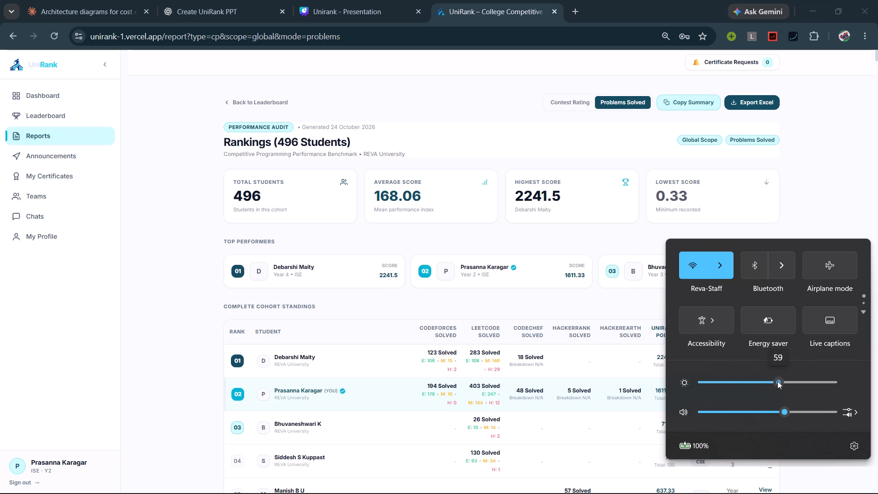
drag(777, 381, 766, 384)
click(792, 206)
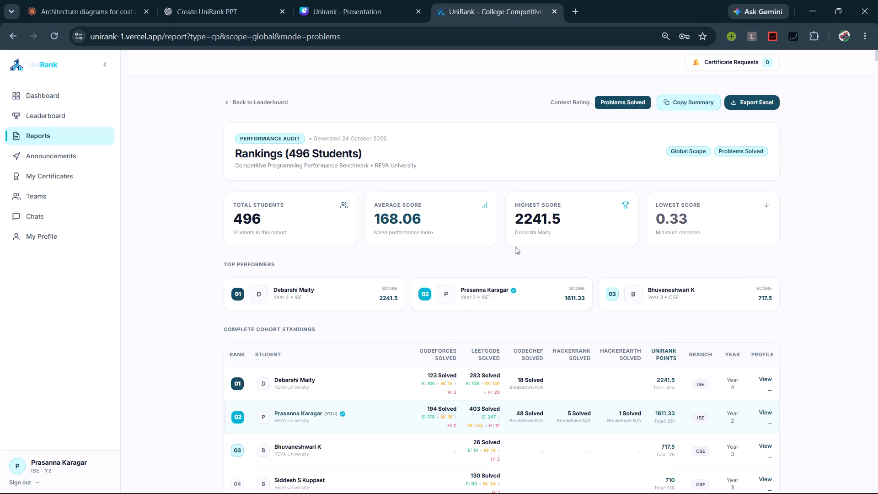
Export the rankings report as an Excel file and open the downloaded workbook in Excel.
click(738, 107)
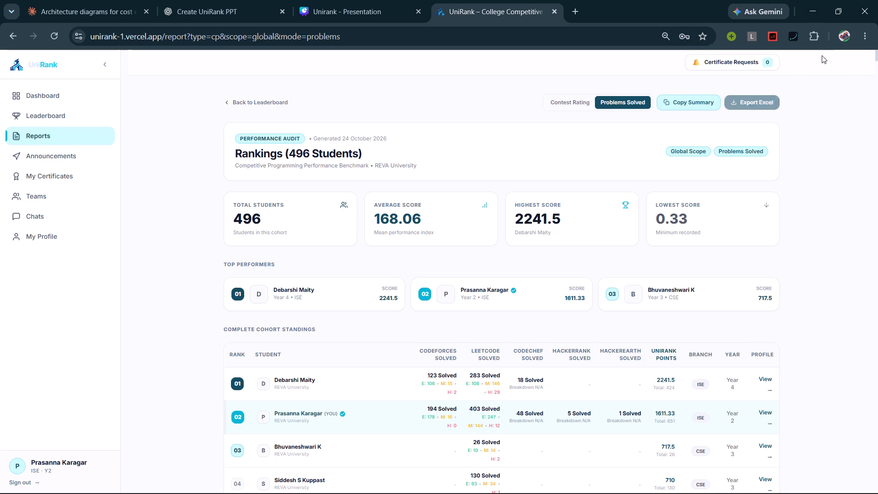
click(762, 54)
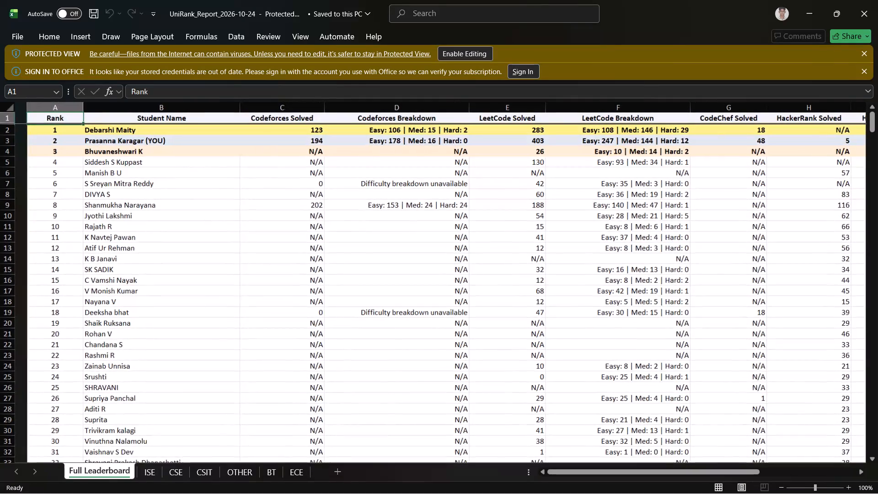
Examine the student rankings and LeetCode breakdown on the exported workbook's Full Leaderboard sheet.
click(562, 149)
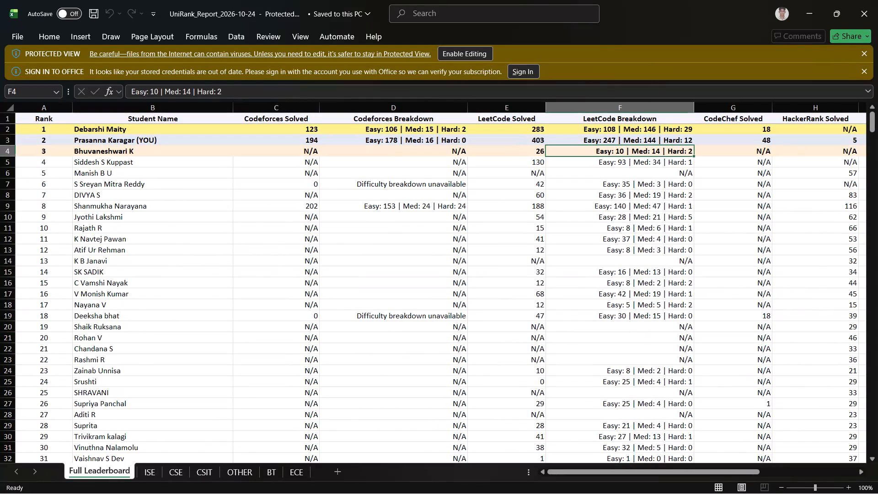
click(555, 203)
click(555, 87)
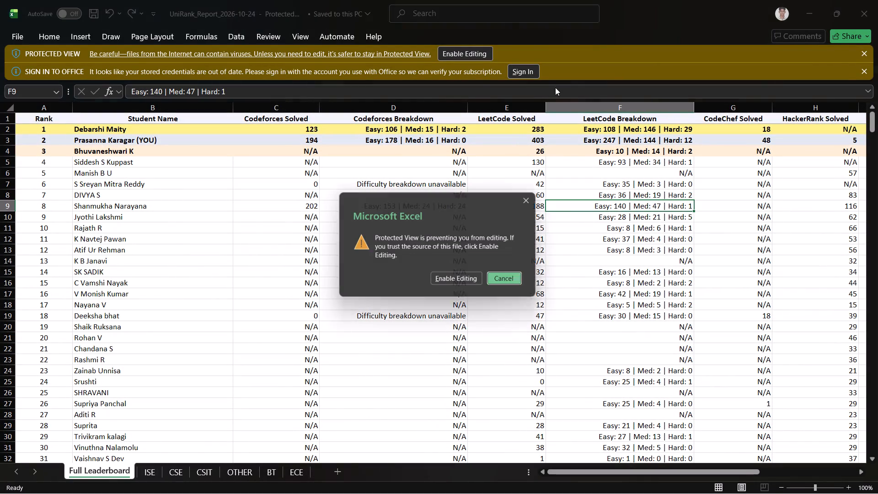
click(535, 193)
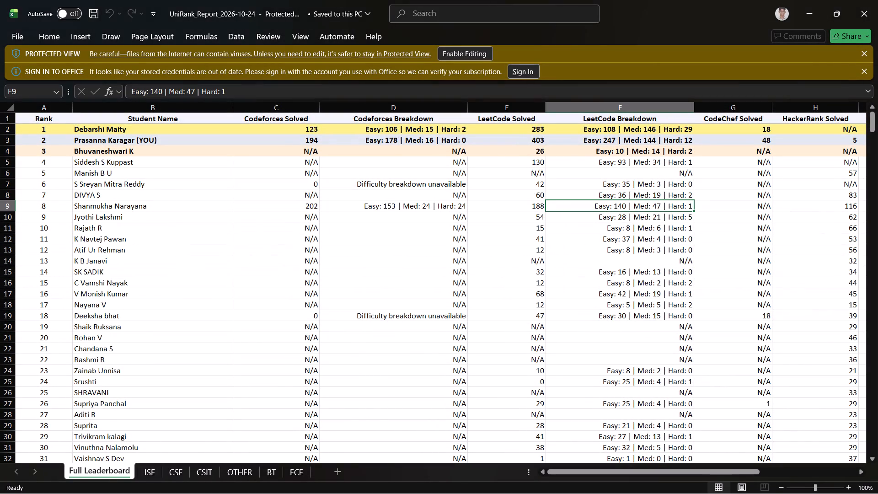
Capture a screenshot of the Full Leaderboard sheet from the formula bar down to the status bar, and close the workbook.
click(314, 119)
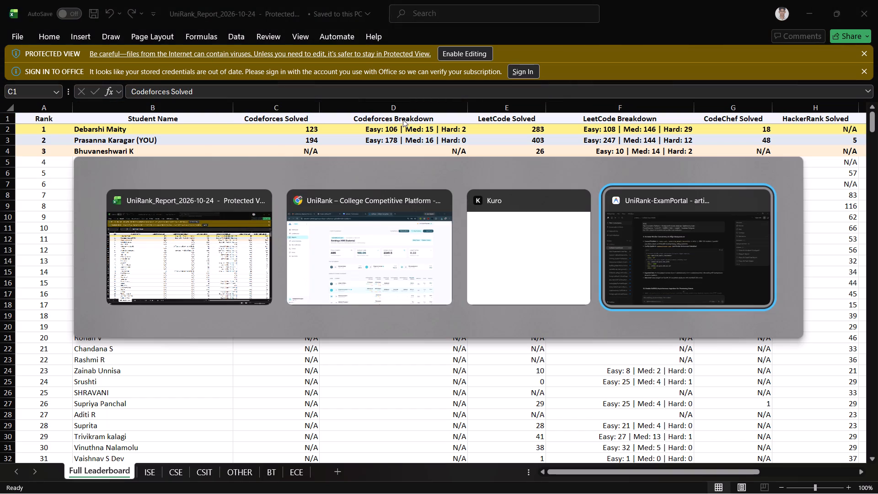
click(576, 105)
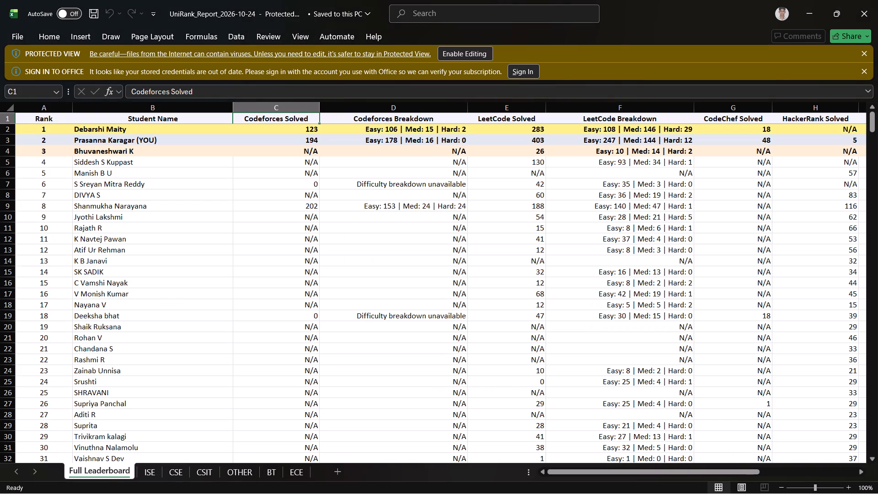
key(Print)
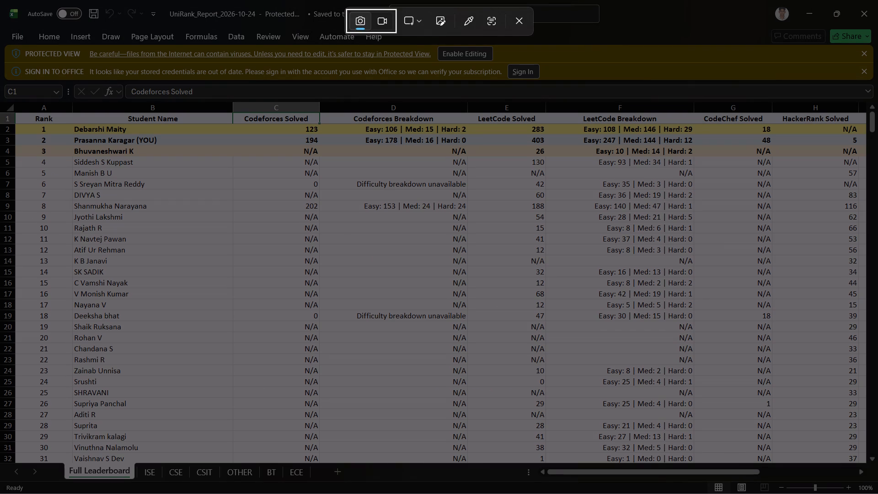
drag(1, 86, 877, 493)
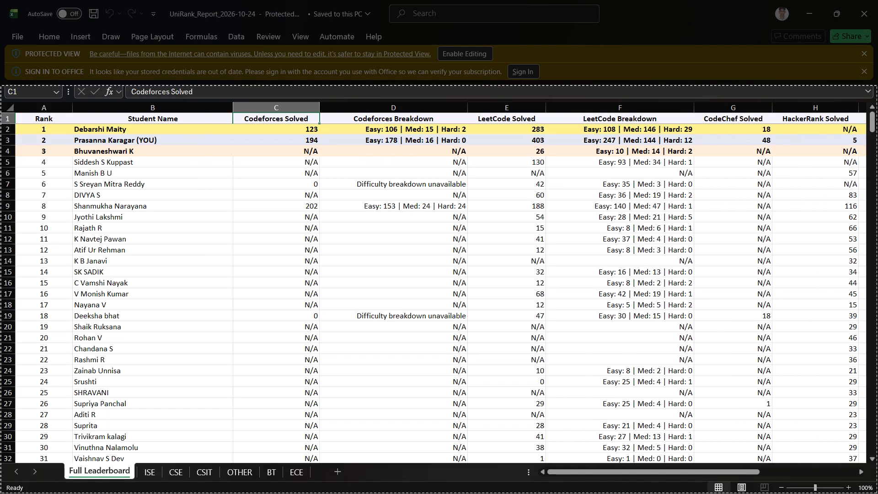
drag(877, 493, 877, 475)
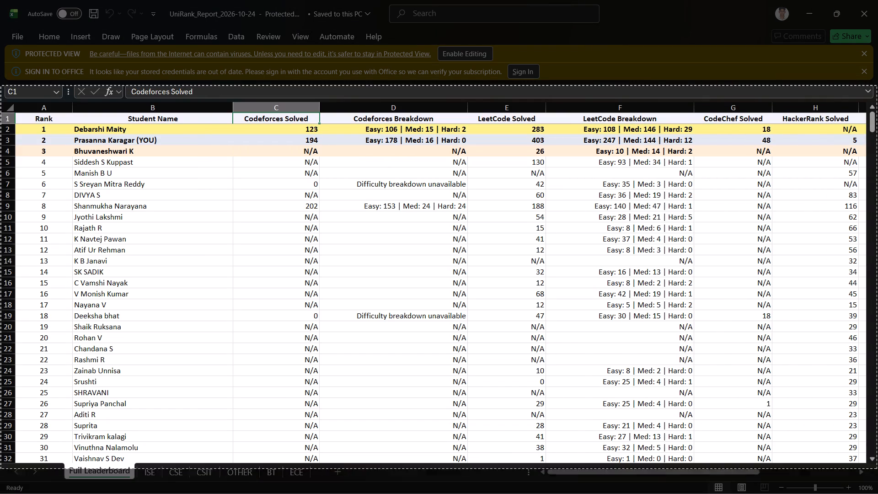
drag(877, 475, 877, 493)
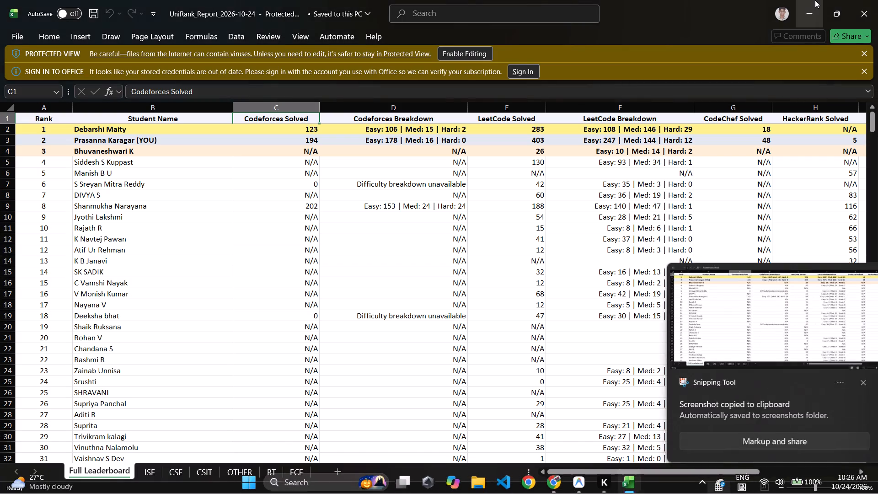
click(877, 0)
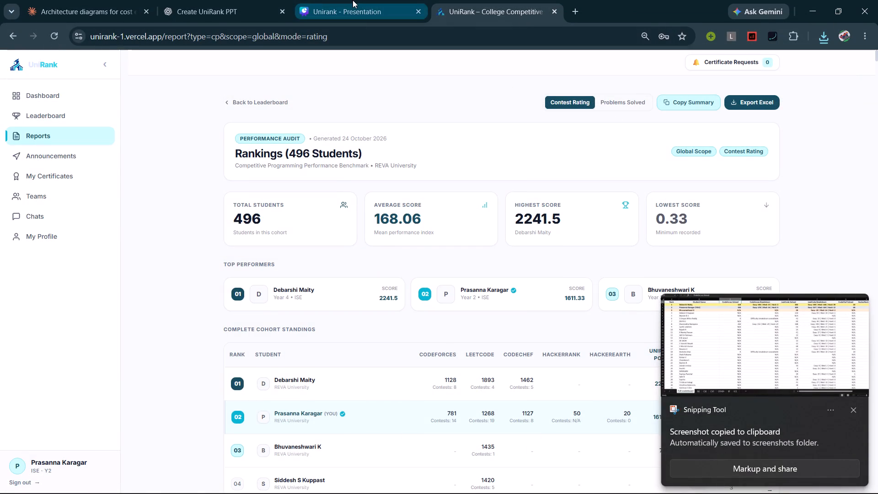
Switch to the Canva presentation and paste the leaderboard screenshot onto page 6.
click(353, 0)
click(474, 137)
click(455, 210)
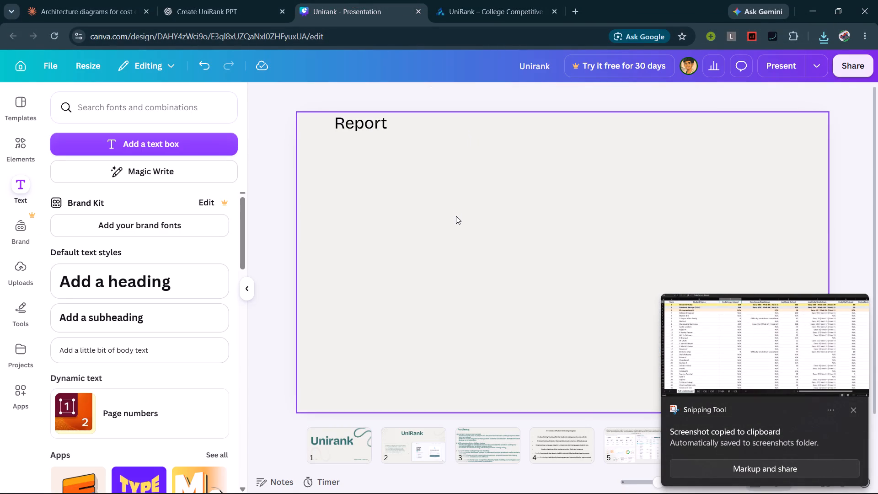
key(ctrl+v)
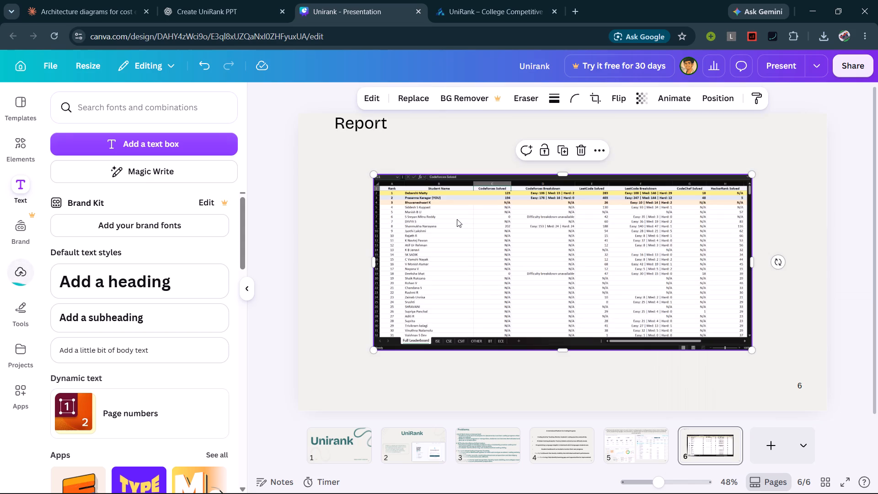
Enlarge the pasted leaderboard screenshot so it spans nearly the full width of page 6 below the "Report" heading.
drag(562, 349, 584, 370)
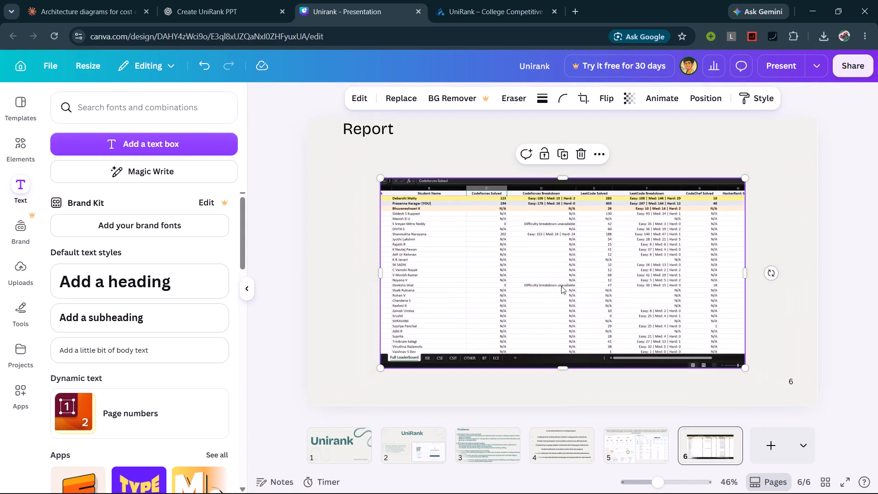
drag(746, 179, 792, 137)
drag(382, 366, 366, 387)
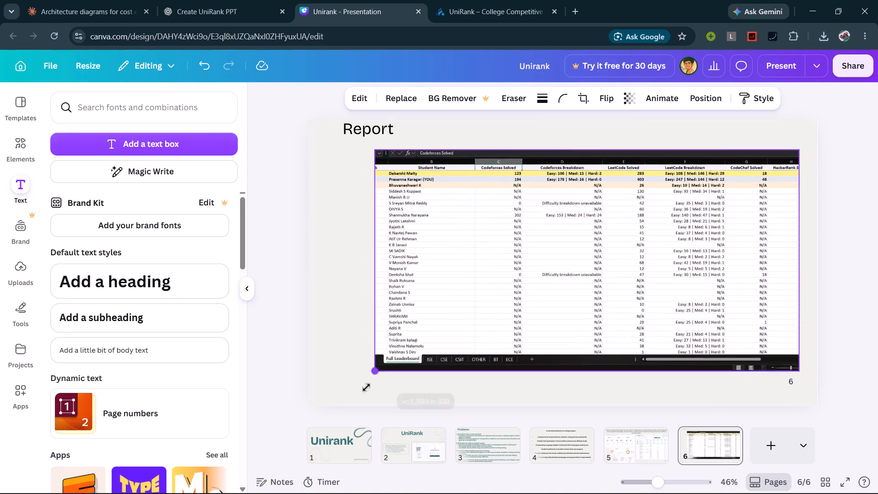
drag(366, 387, 344, 414)
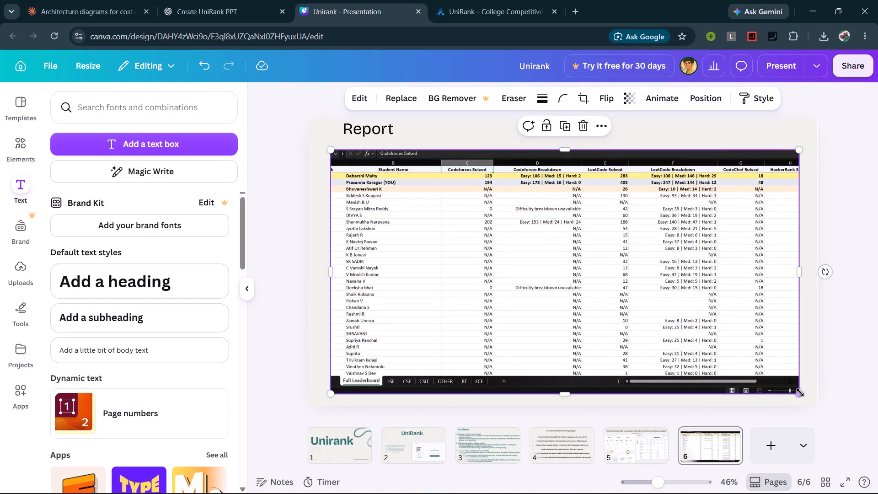
drag(800, 392, 810, 403)
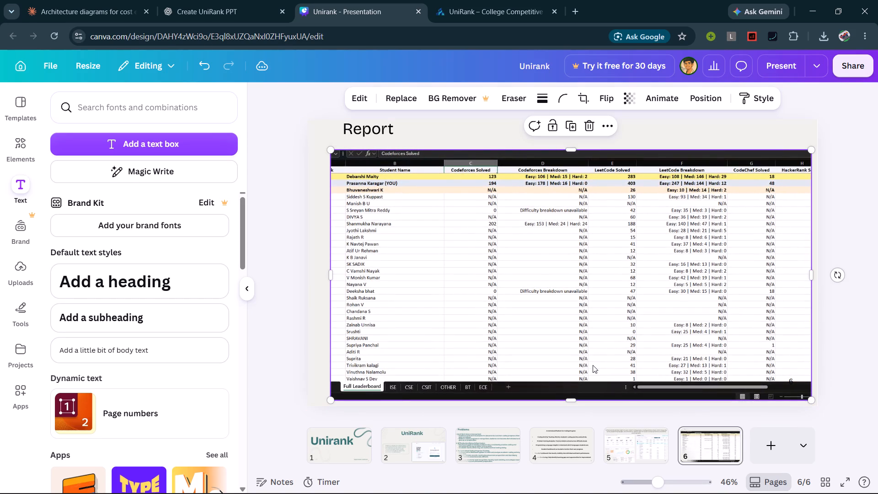
drag(332, 400, 332, 400)
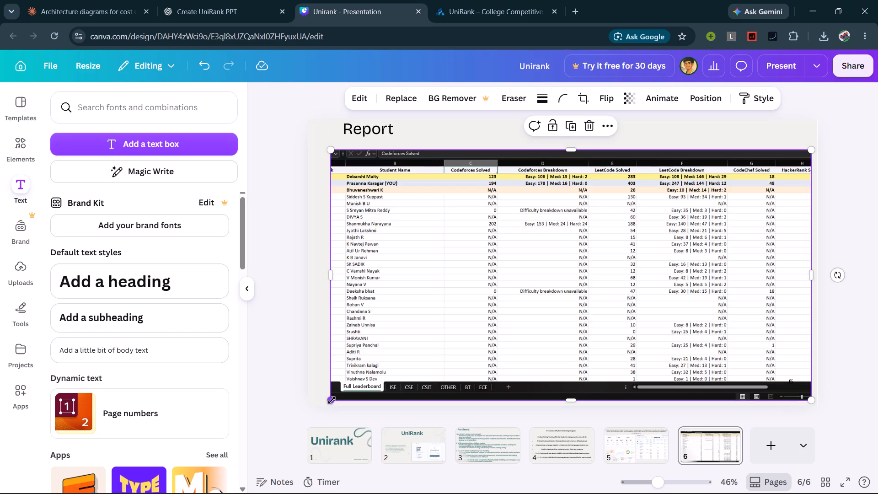
drag(332, 400, 309, 396)
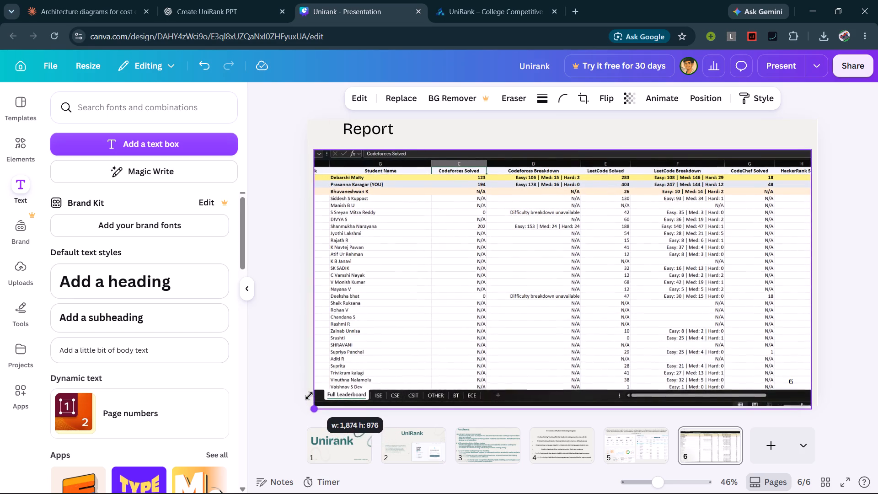
drag(309, 396, 310, 392)
Position the leaderboard screenshot just beneath the "Report" heading, roughly centred across page 6, and deselect it.
drag(421, 253, 410, 247)
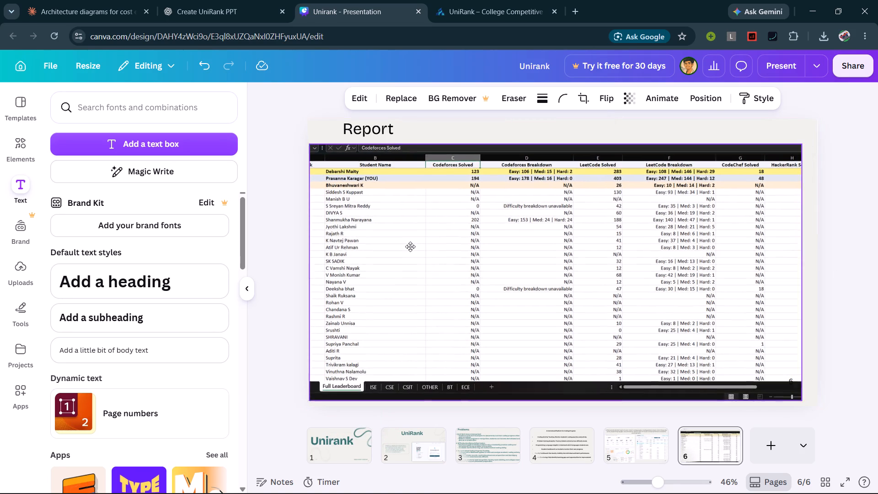
drag(410, 247, 415, 247)
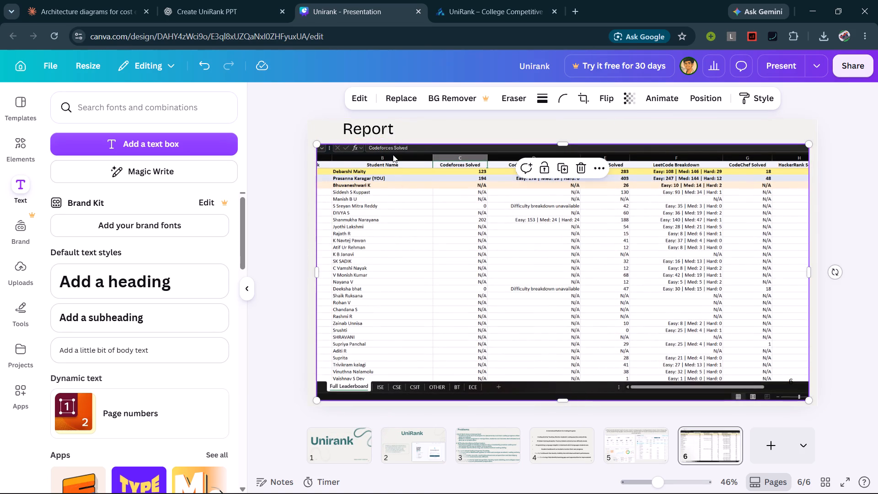
click(383, 135)
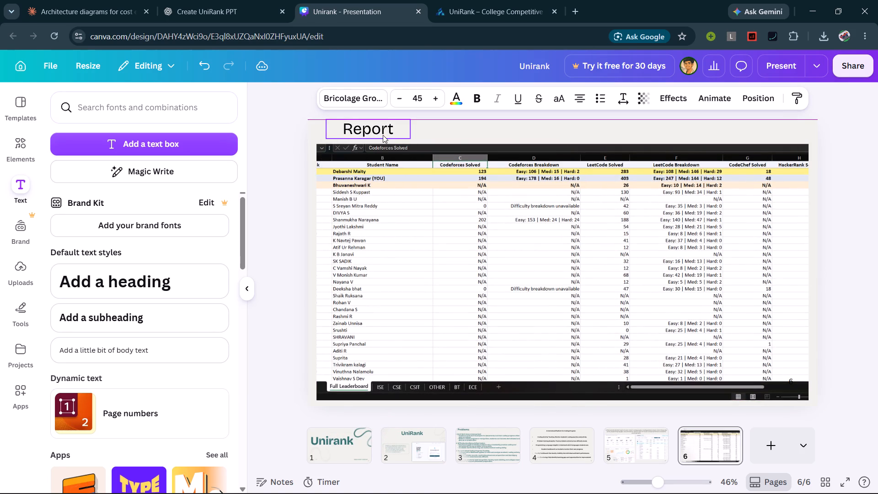
click(455, 131)
click(272, 240)
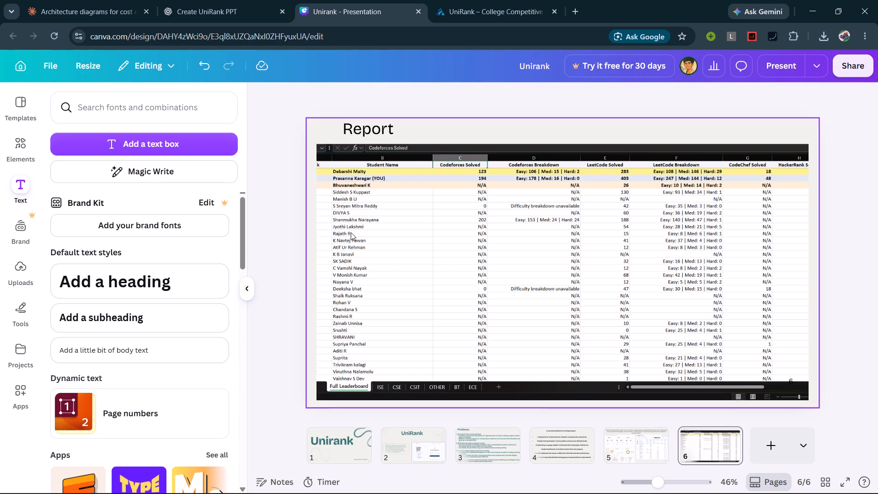
drag(358, 232, 359, 236)
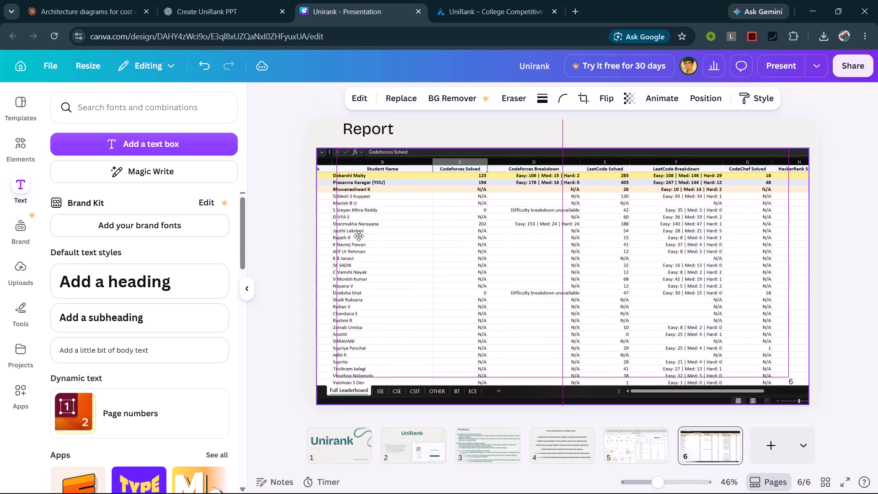
drag(359, 236, 362, 232)
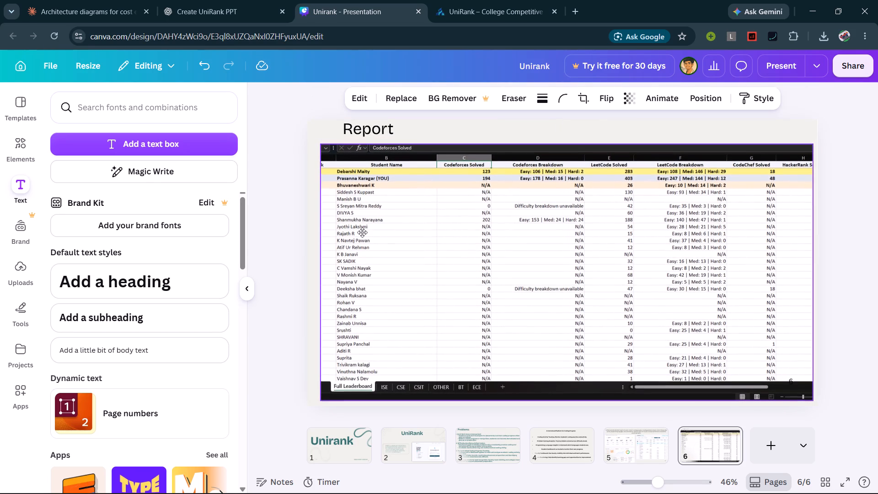
drag(362, 232, 362, 233)
click(266, 233)
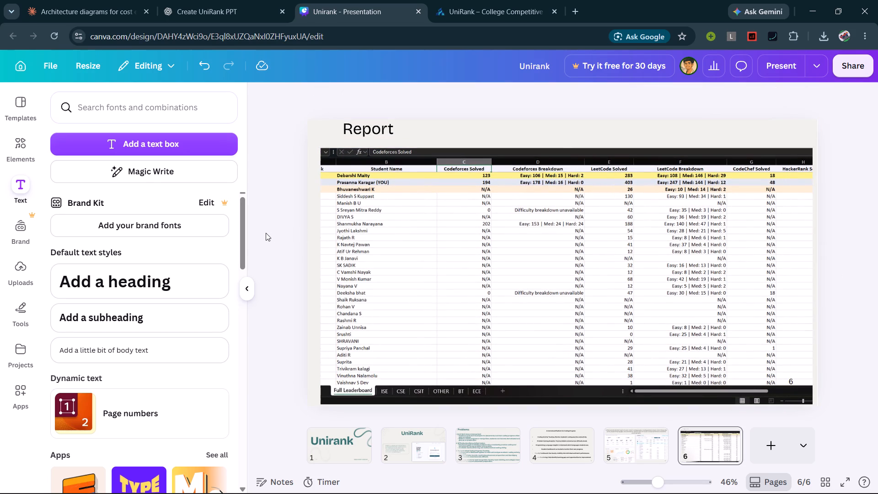